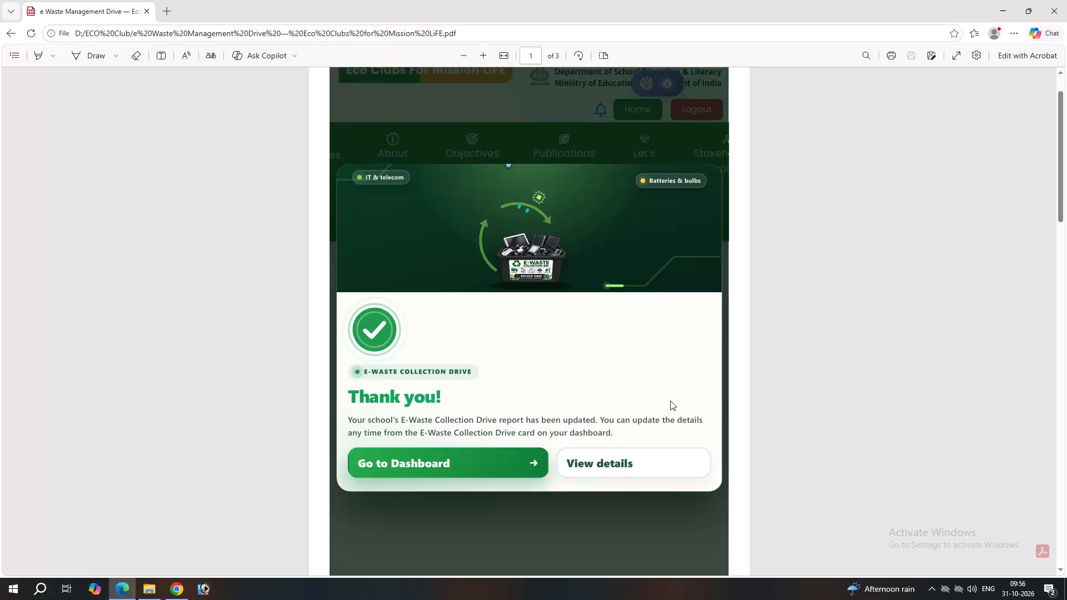
Print only page 1 of the e Waste Management Drive PDF, then close the document.
click(893, 51)
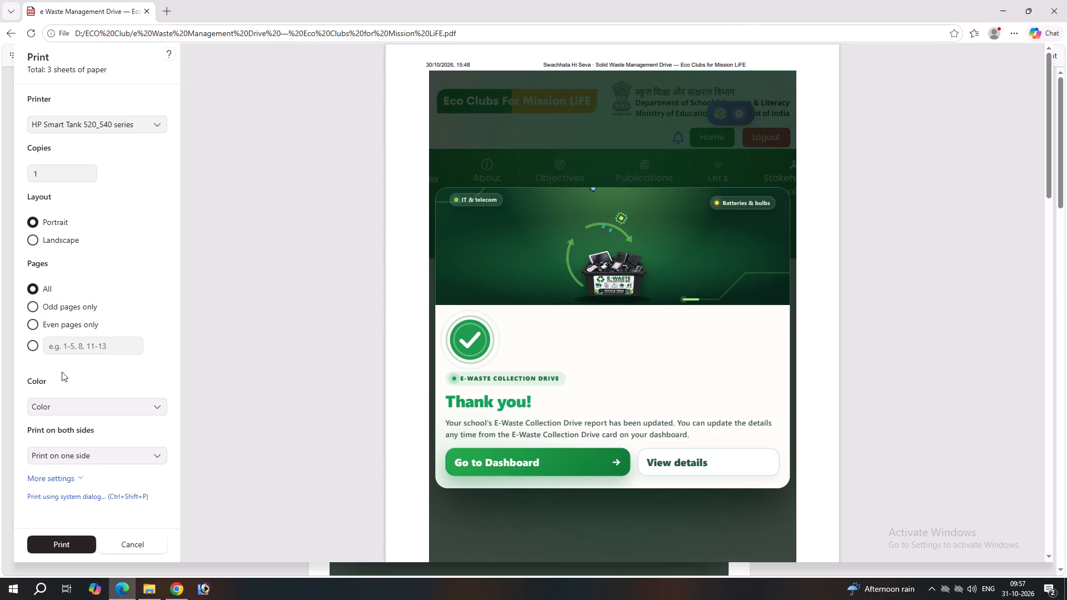
click(32, 351)
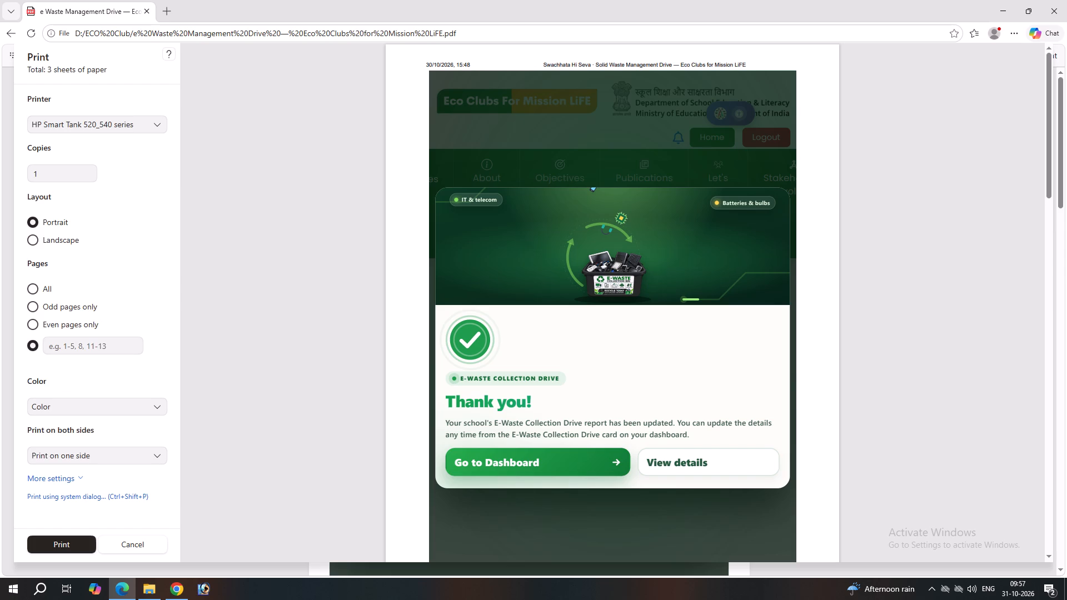
click(52, 348)
key(1)
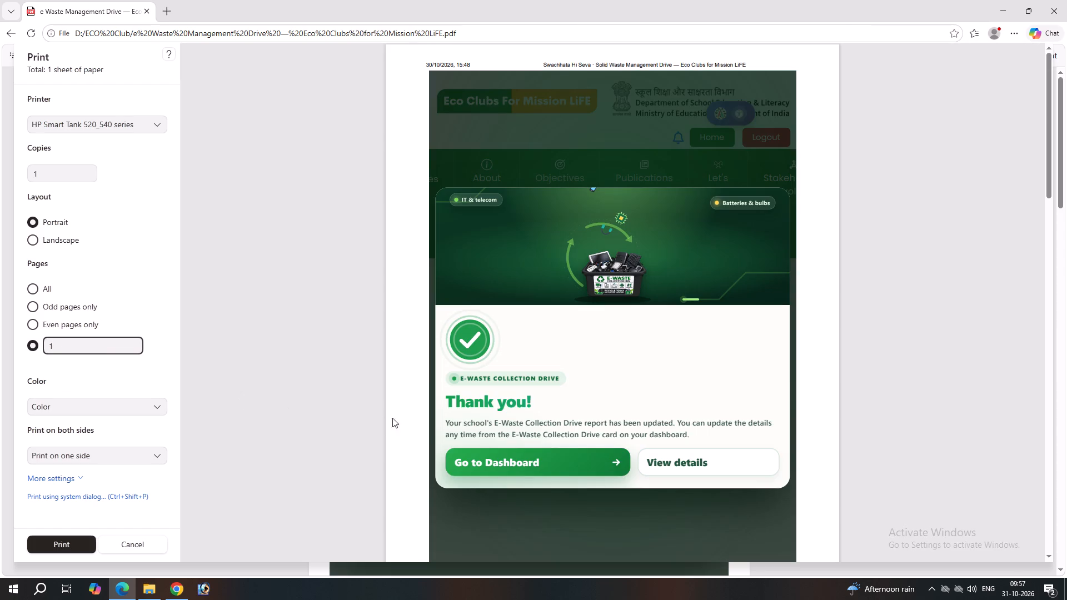
scroll(777, 393, down, 6)
scroll(775, 393, up, 2)
scroll(773, 393, down, 4)
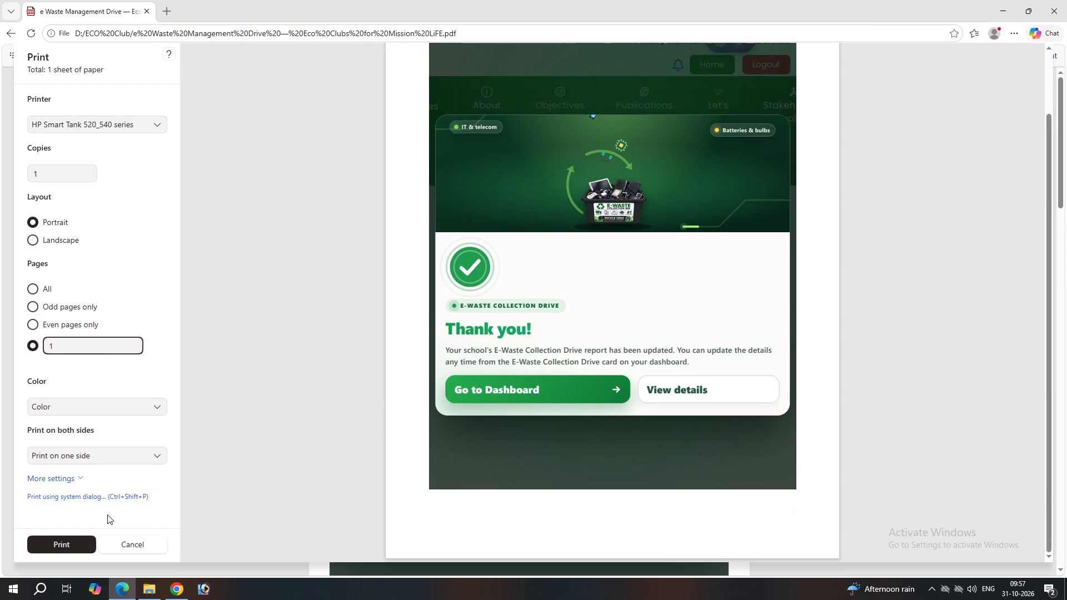
click(71, 541)
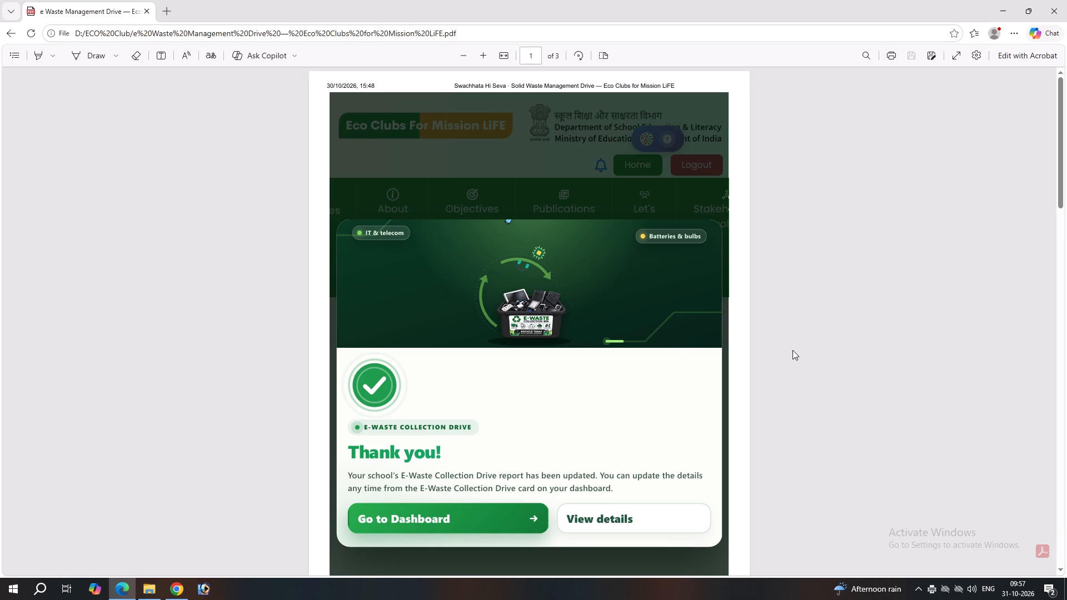
click(1061, 10)
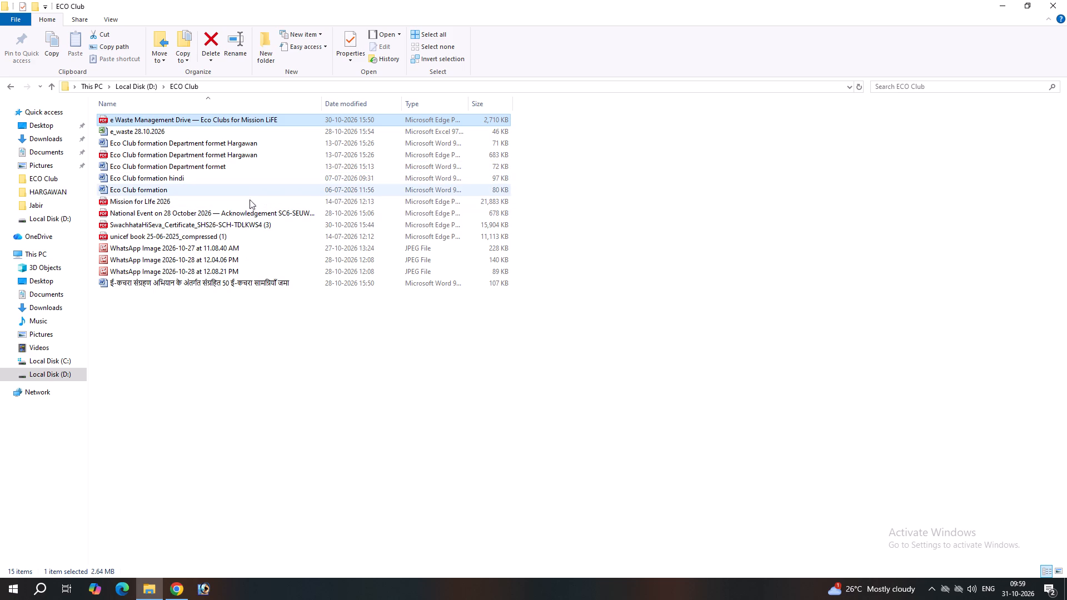
Open the National Event on 28 October 2026 acknowledgement PDF from the ECO Club folder to view it, then close it.
double_click(256, 213)
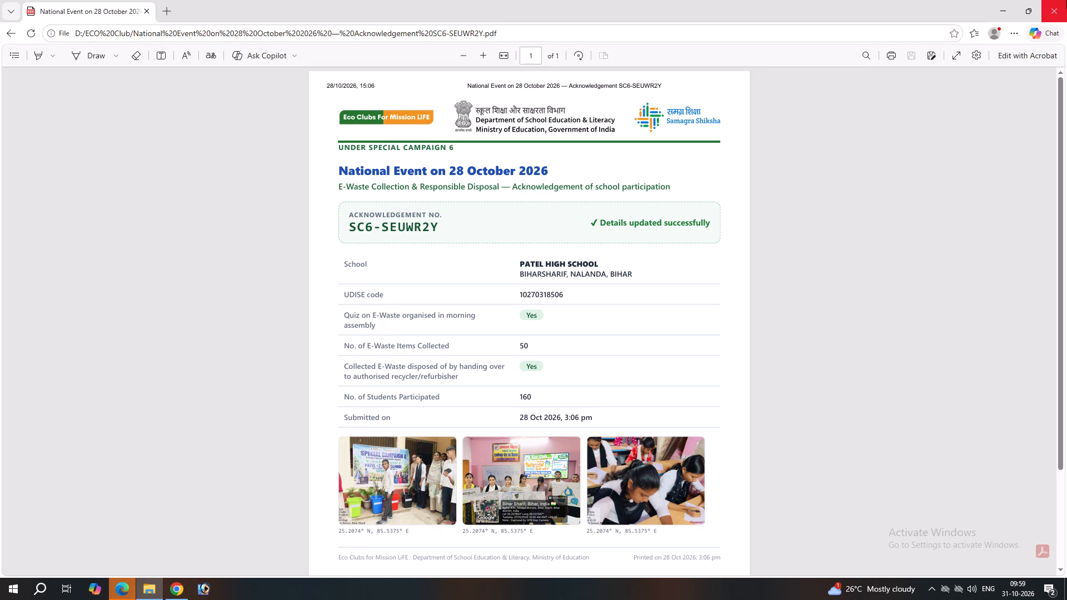
click(1059, 1)
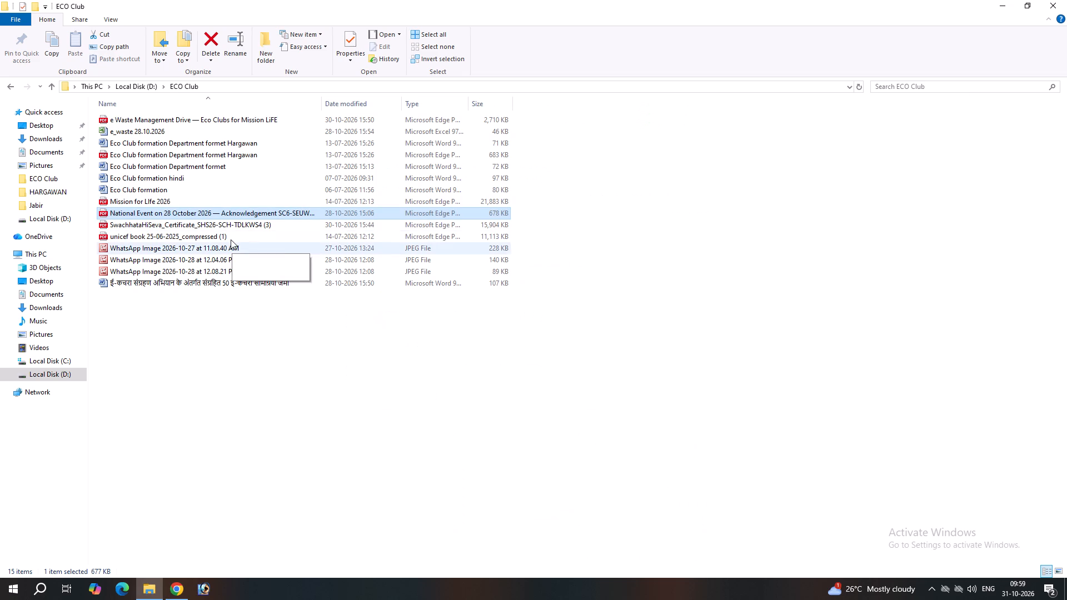
Open the SwachhataHiSeva certificate PDF from the ECO Club folder, print it, and close the document.
double_click(230, 229)
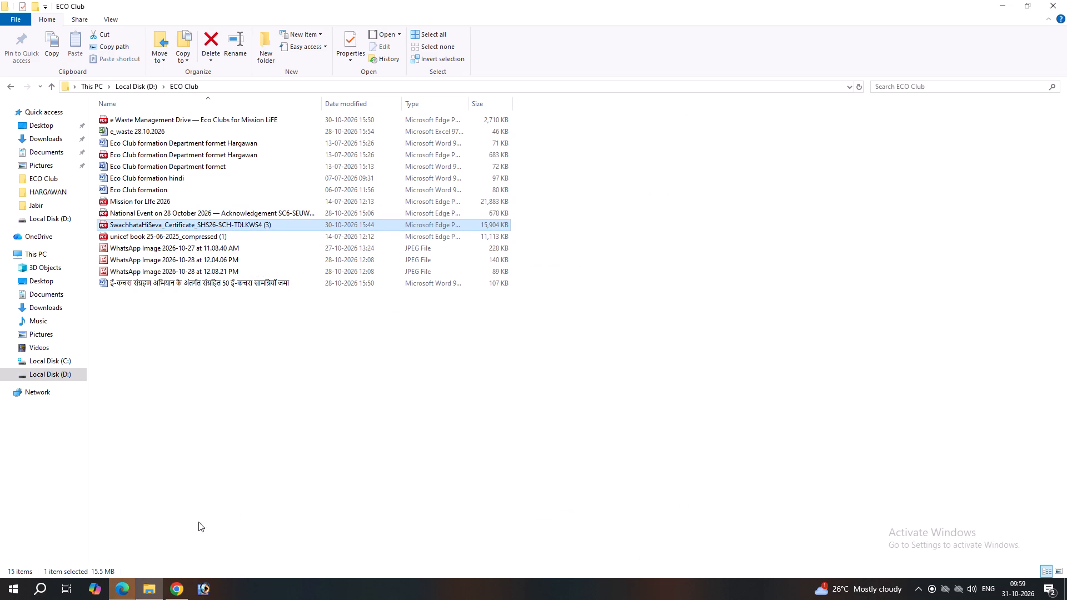
click(120, 598)
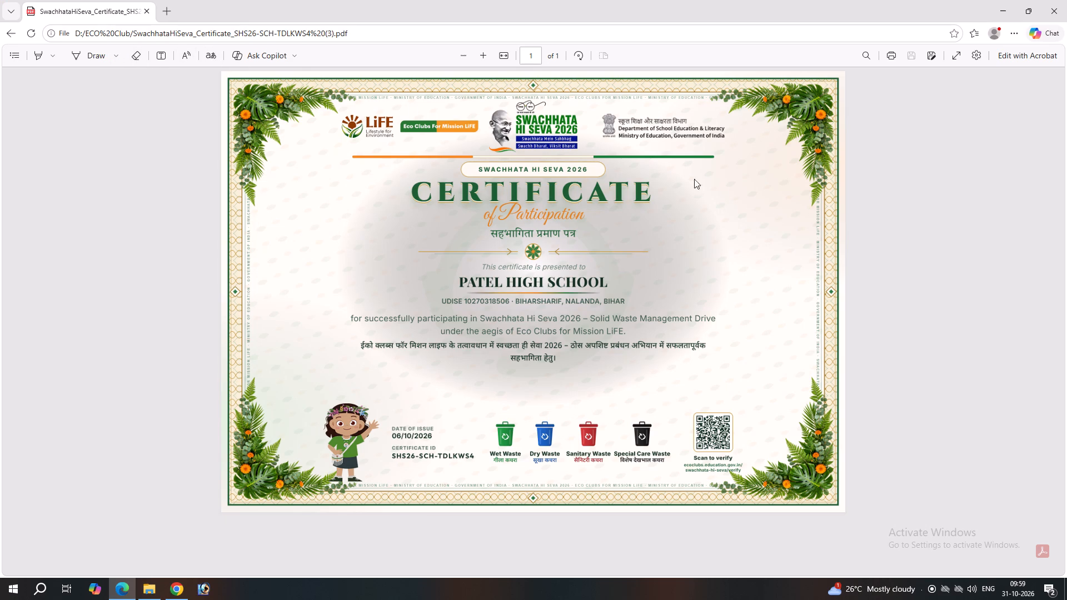
click(889, 55)
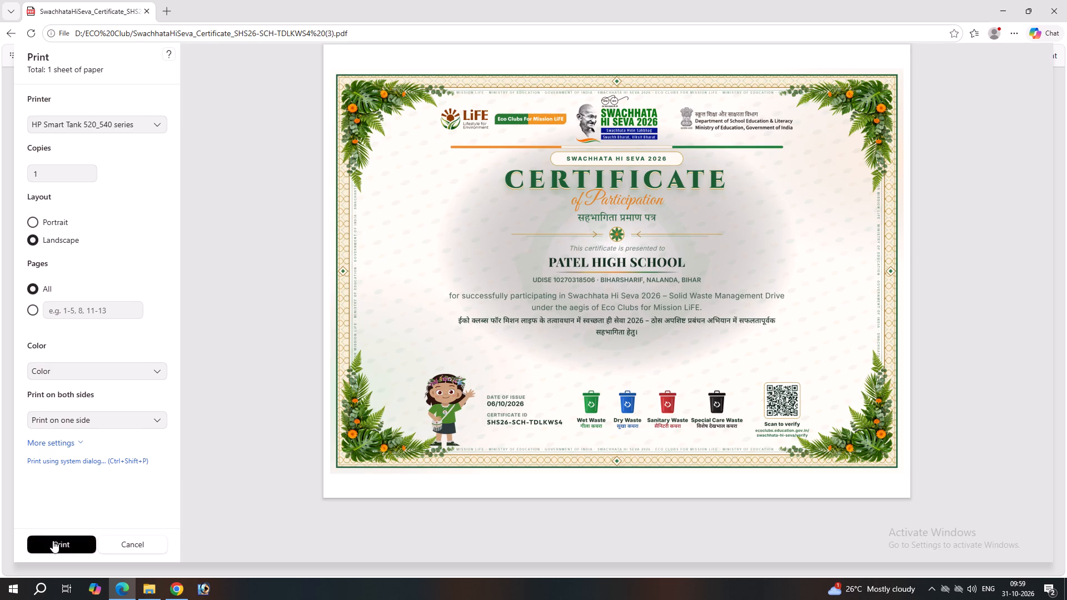
click(53, 541)
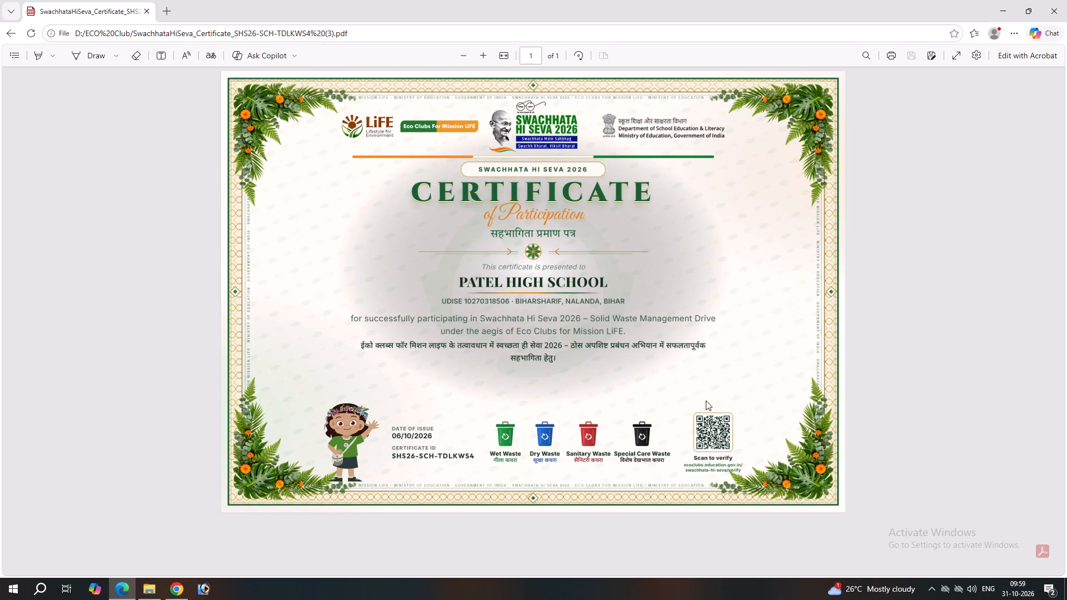
click(1051, 6)
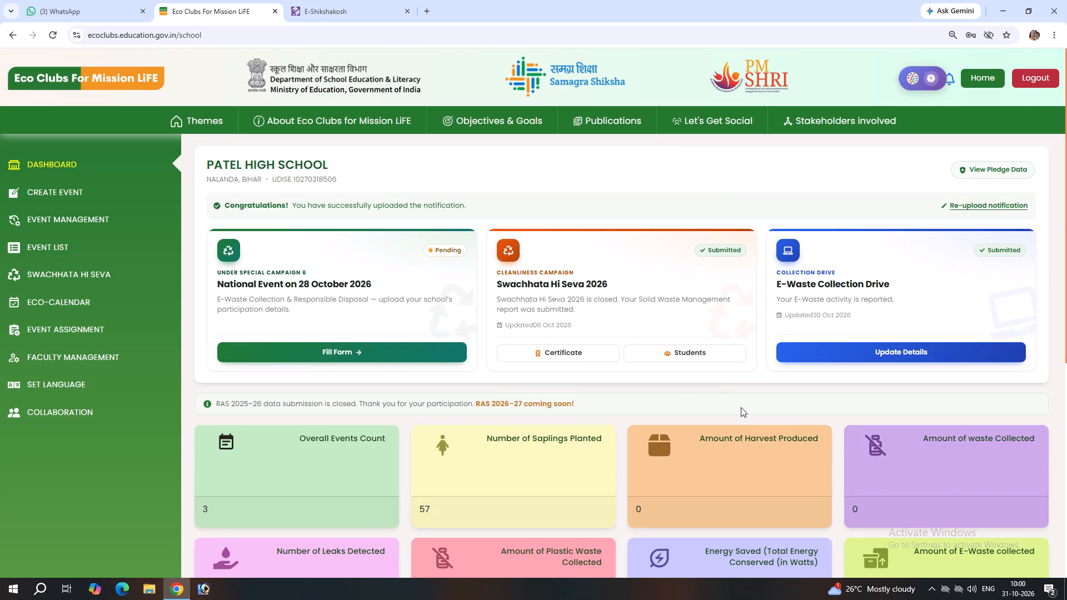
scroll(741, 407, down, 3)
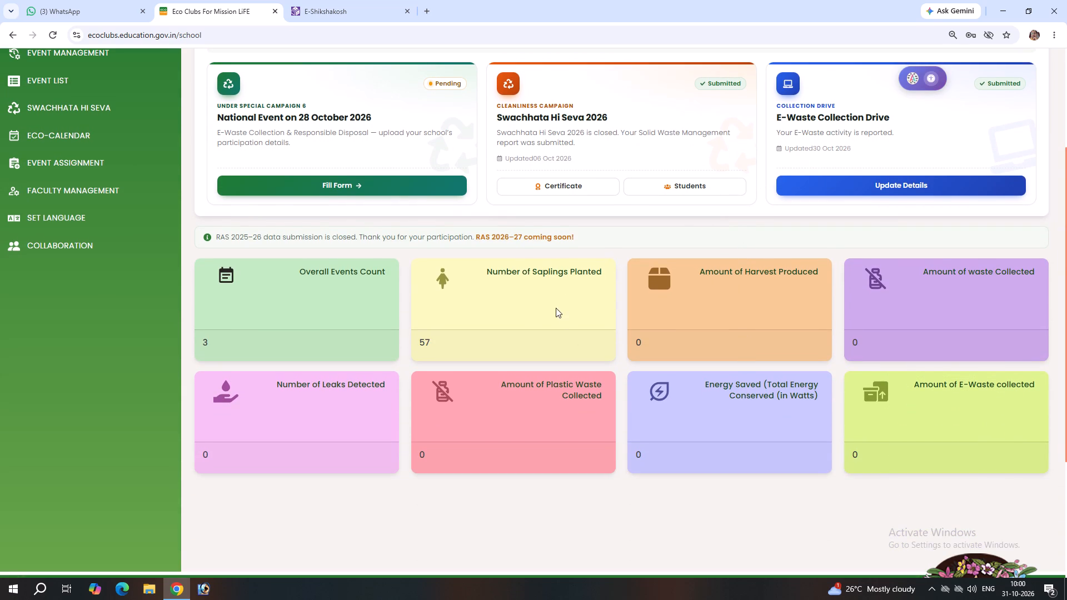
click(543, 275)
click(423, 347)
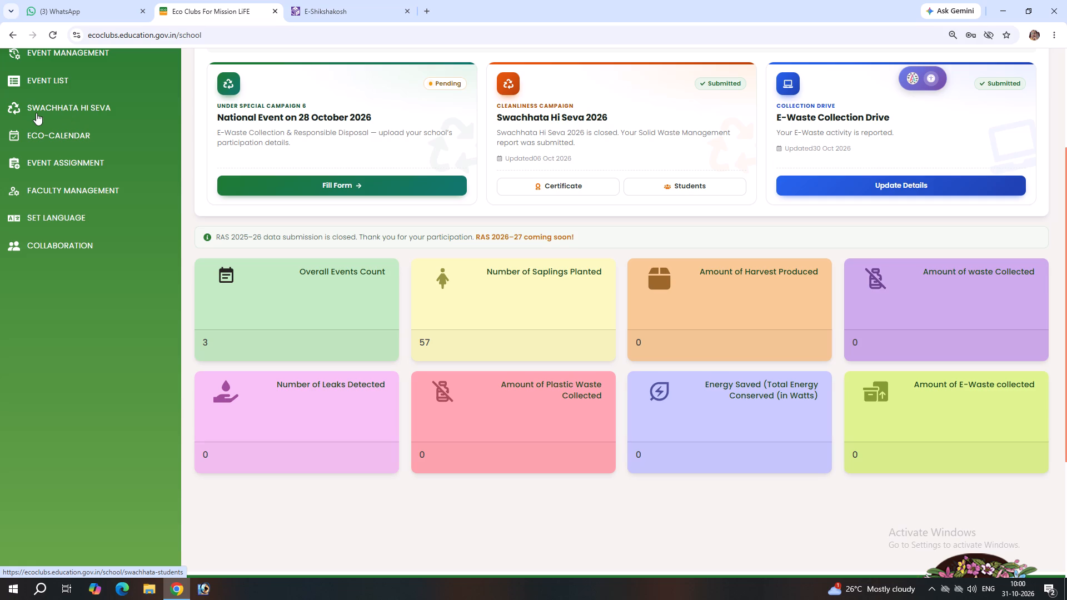
On the Event Assignment page, assign EK Ped Maa Ke Naam 3.0 - Adopt Healthy Lifestyles to the registered faculty member.
click(68, 161)
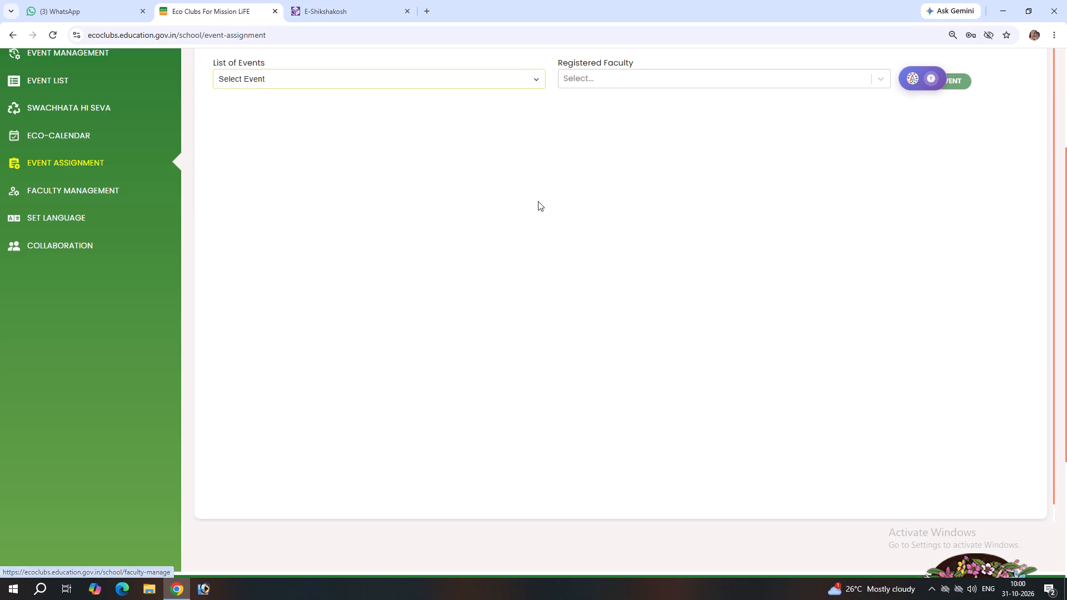
scroll(565, 210, up, 5)
click(296, 252)
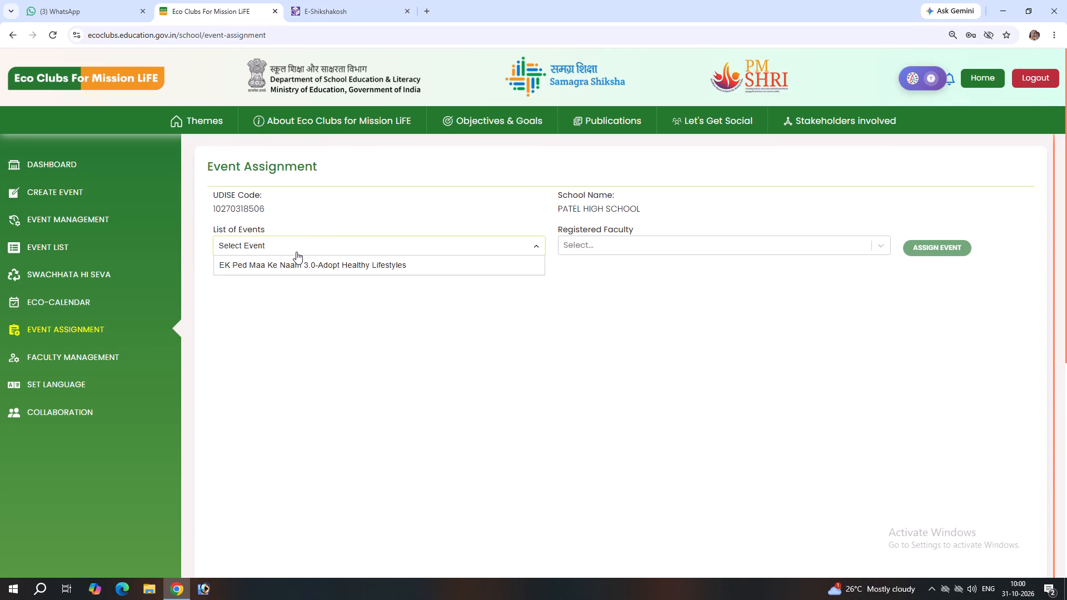
click(302, 261)
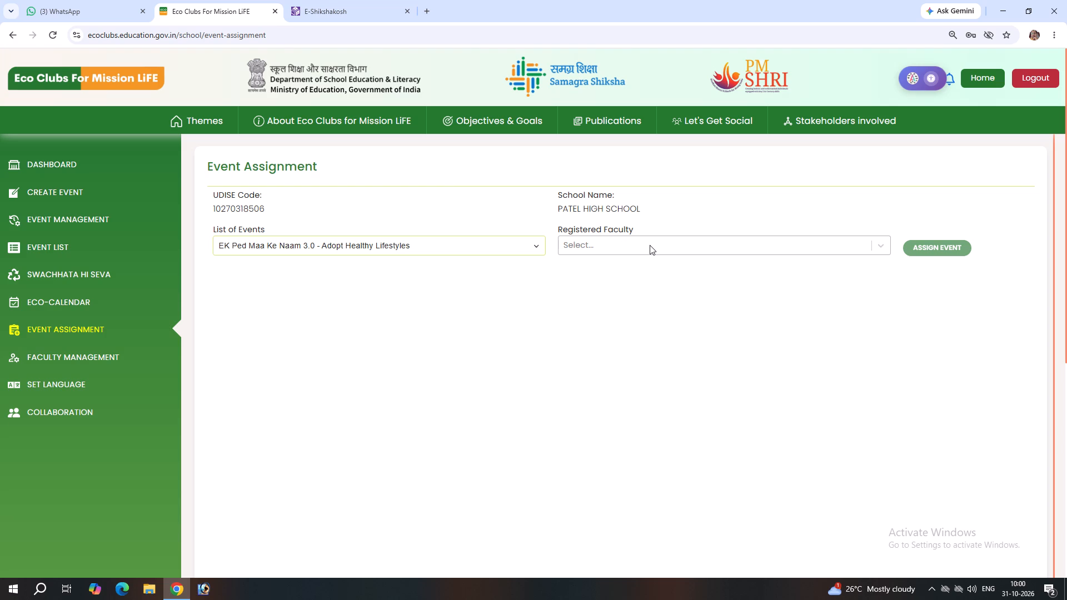
click(883, 246)
click(701, 276)
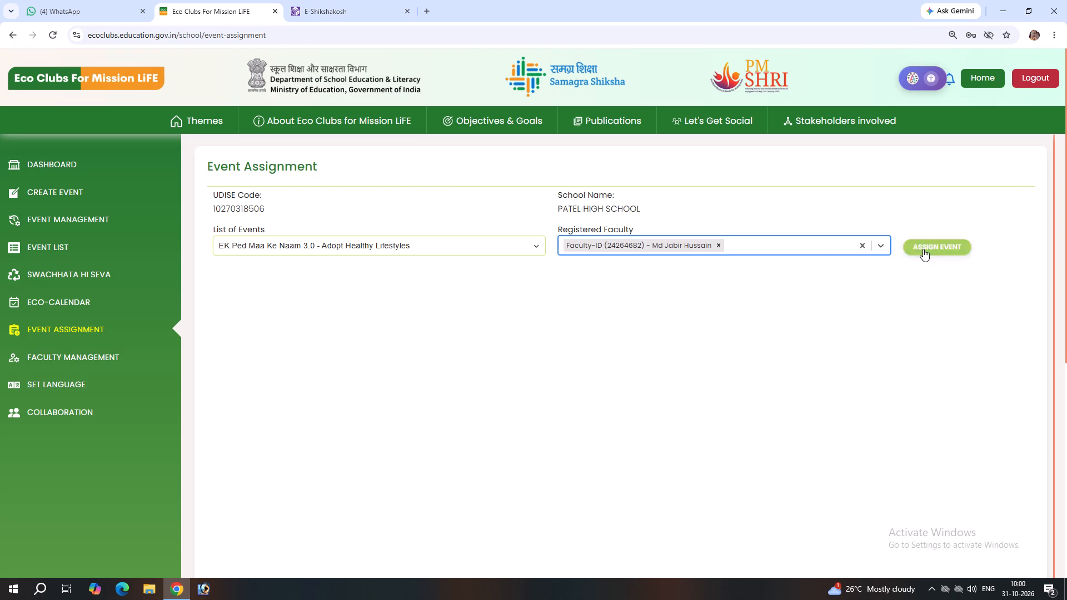
click(928, 249)
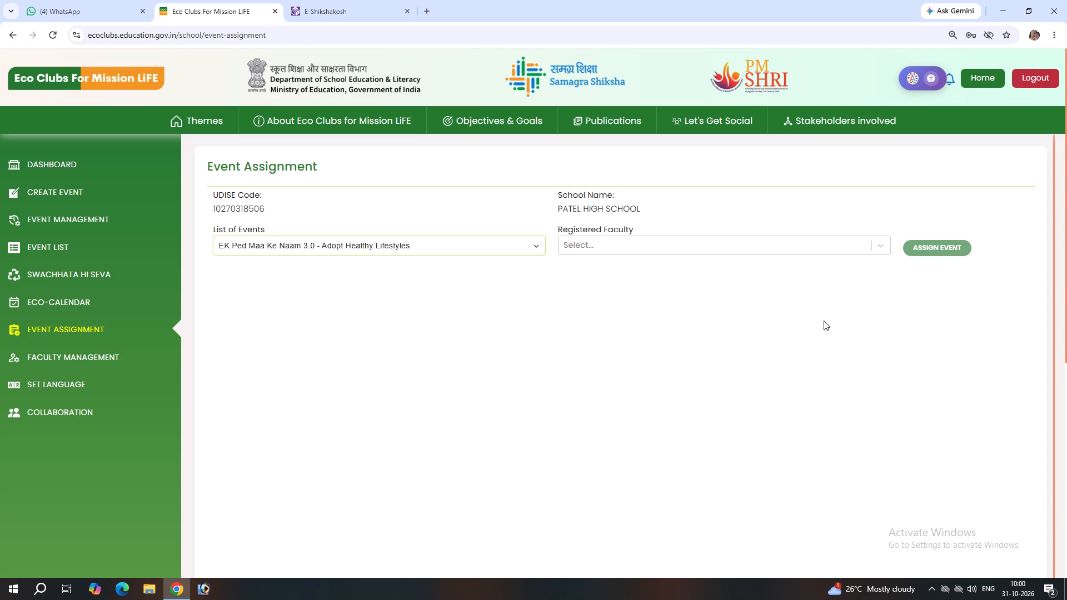
Select the registered faculty member again and resubmit the assignment for the same event.
click(673, 244)
click(658, 272)
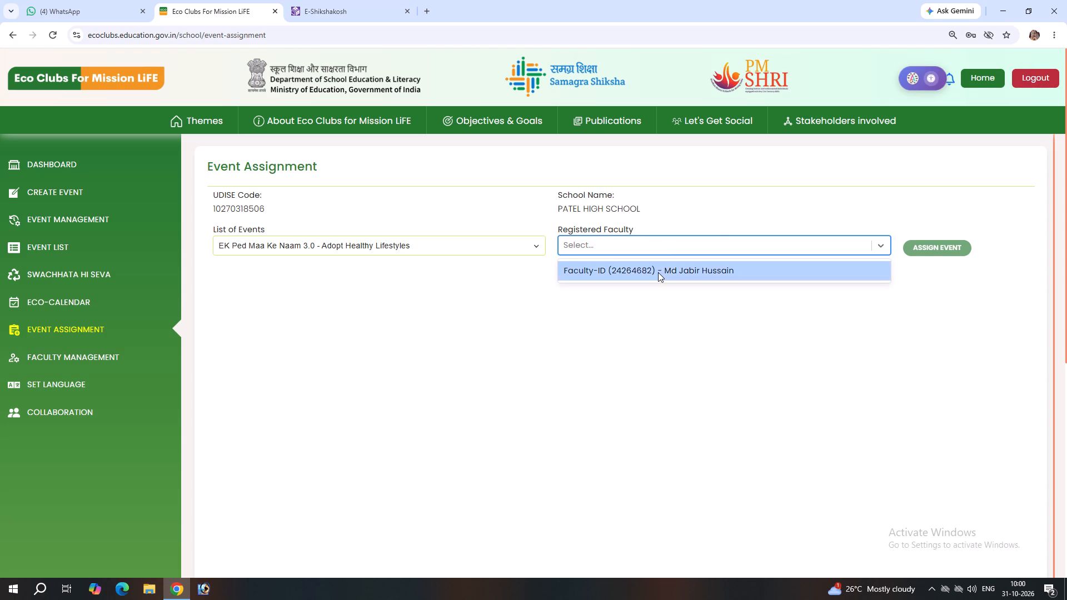
click(928, 248)
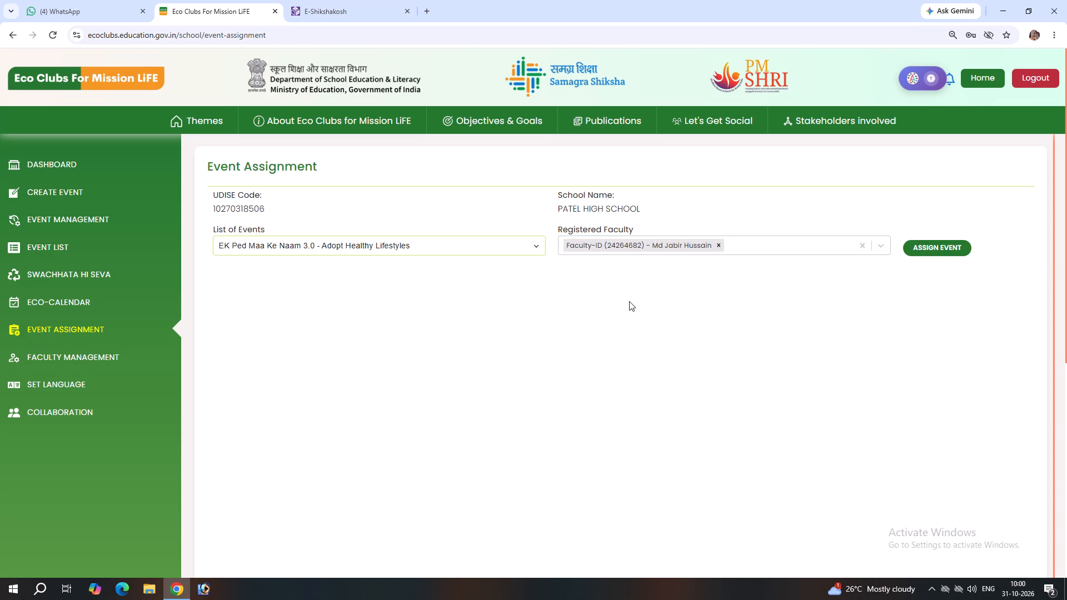
click(946, 245)
Open the Faculty Management page to view the registered faculty.
click(51, 361)
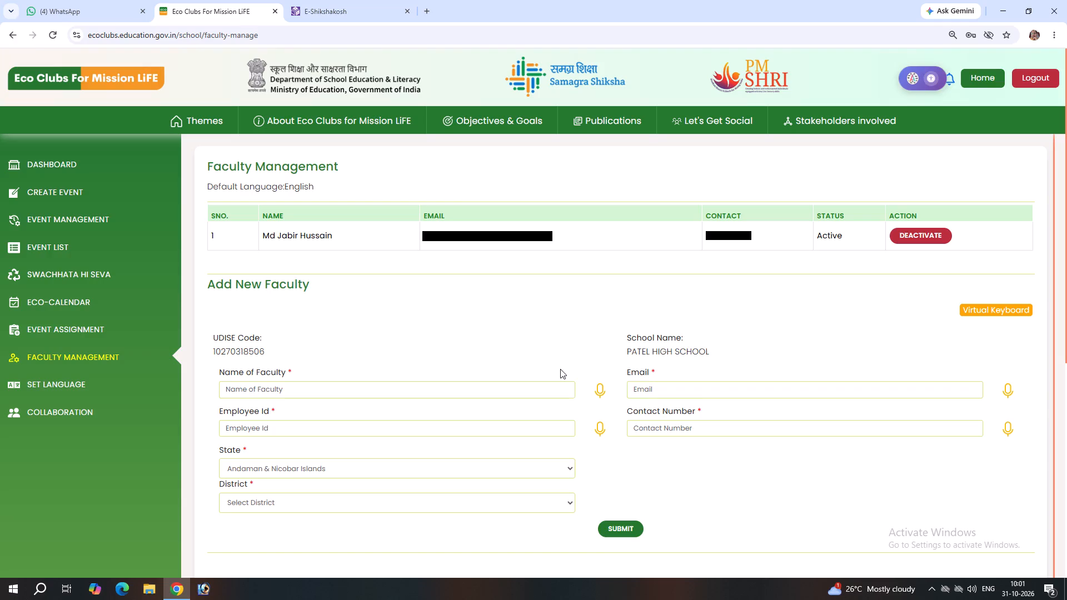
In a new browser tab, search Google for "eco club" and show the image results.
click(427, 11)
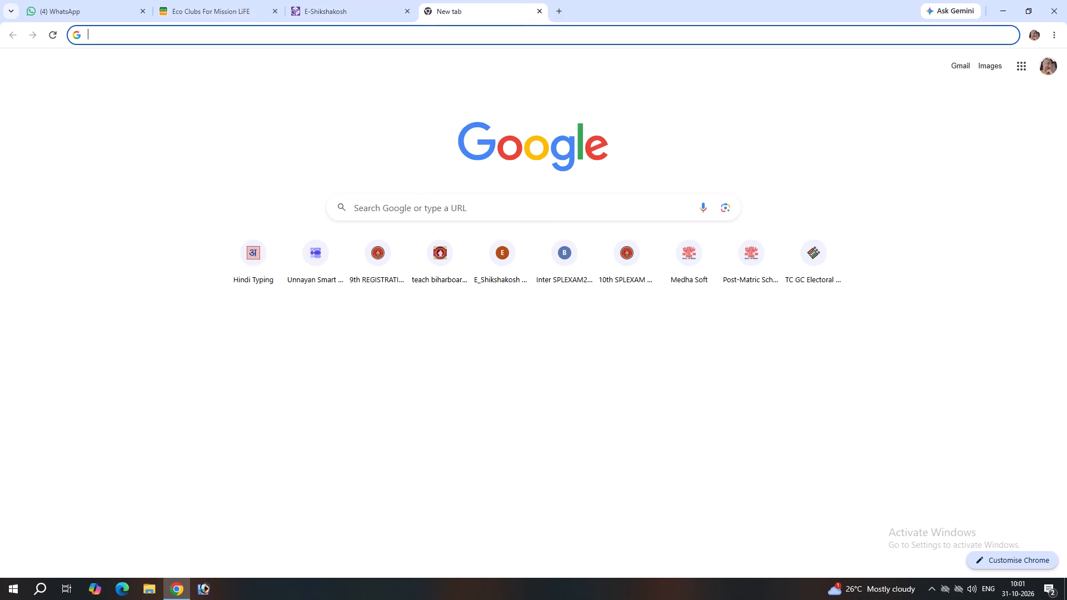
click(405, 211)
key(e)
key(c)
key(o)
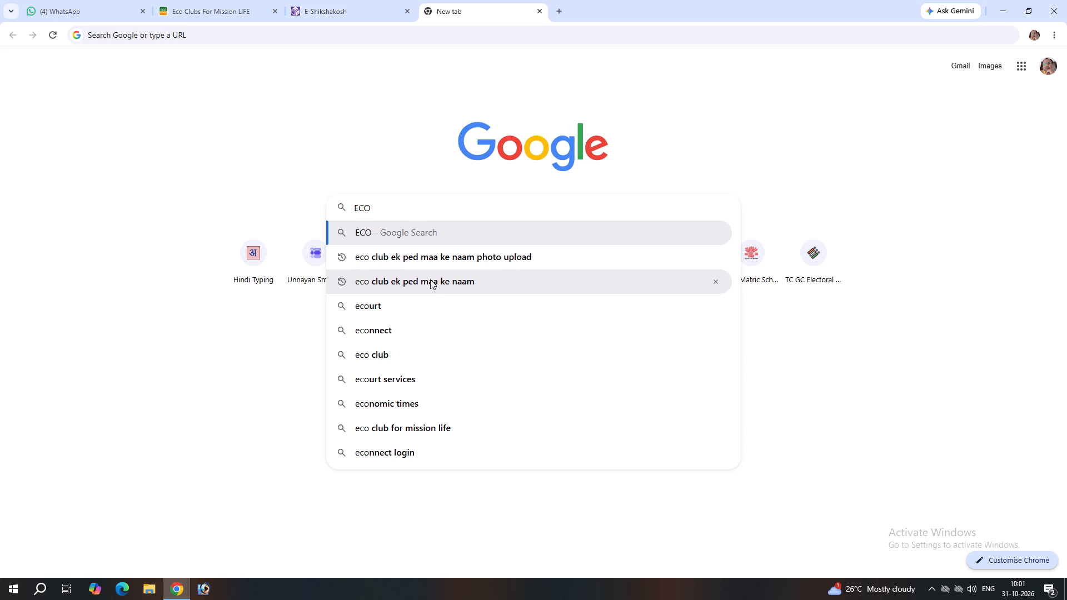
click(390, 357)
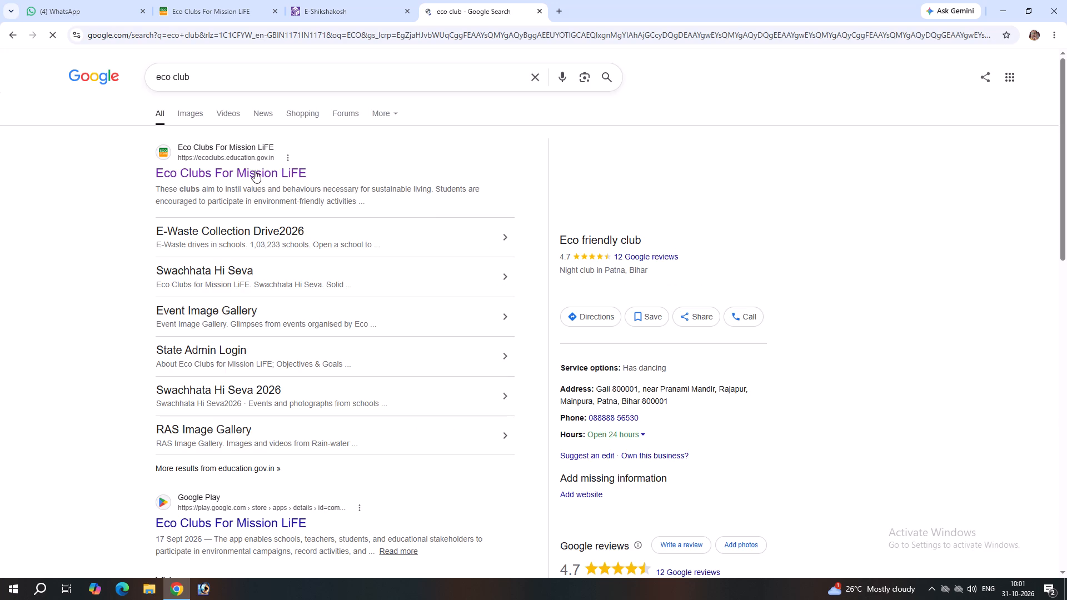
click(187, 112)
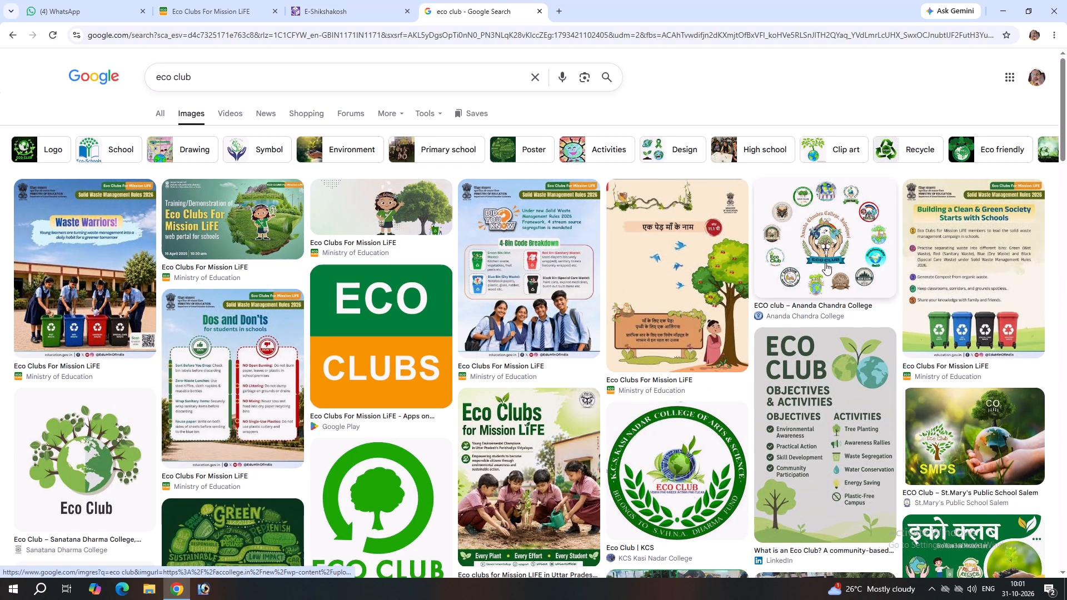
Look through the eco club image results for logos and pictures.
scroll(825, 263, down, 1)
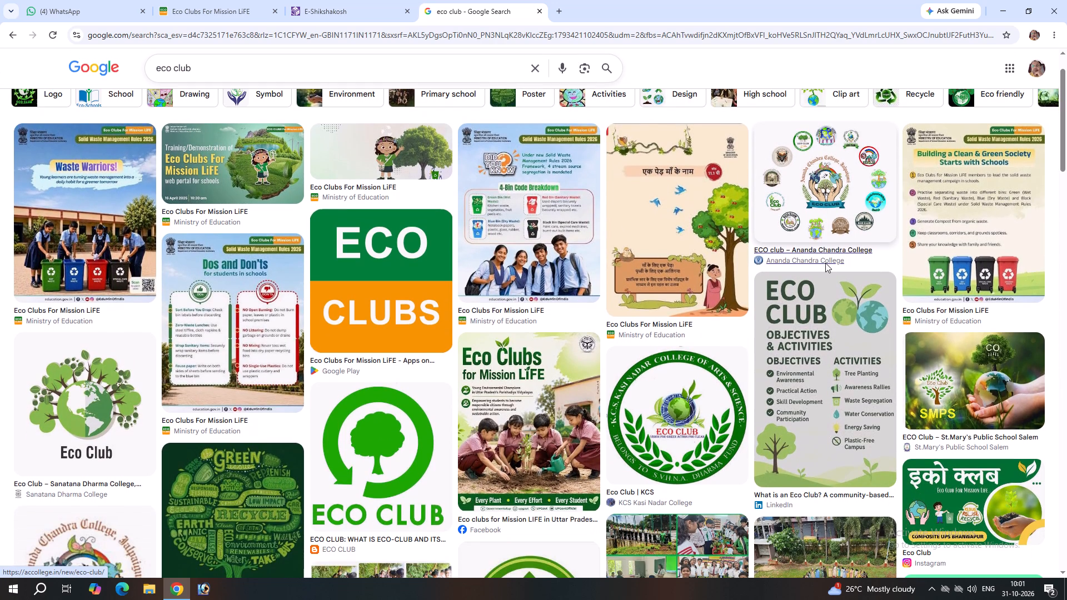
scroll(825, 263, down, 2)
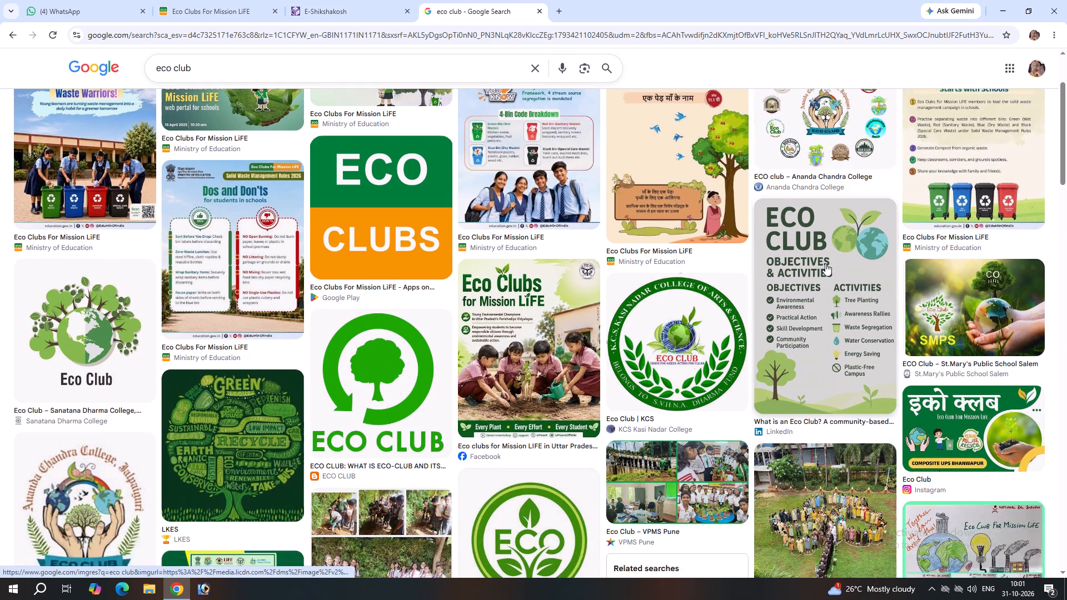
scroll(825, 263, down, 7)
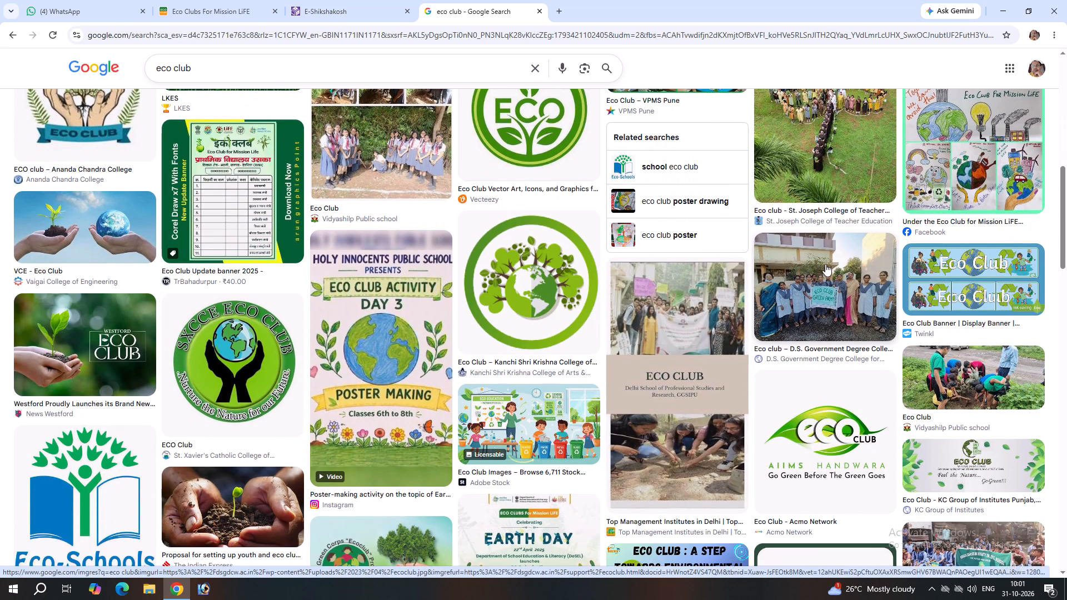
scroll(825, 264, down, 8)
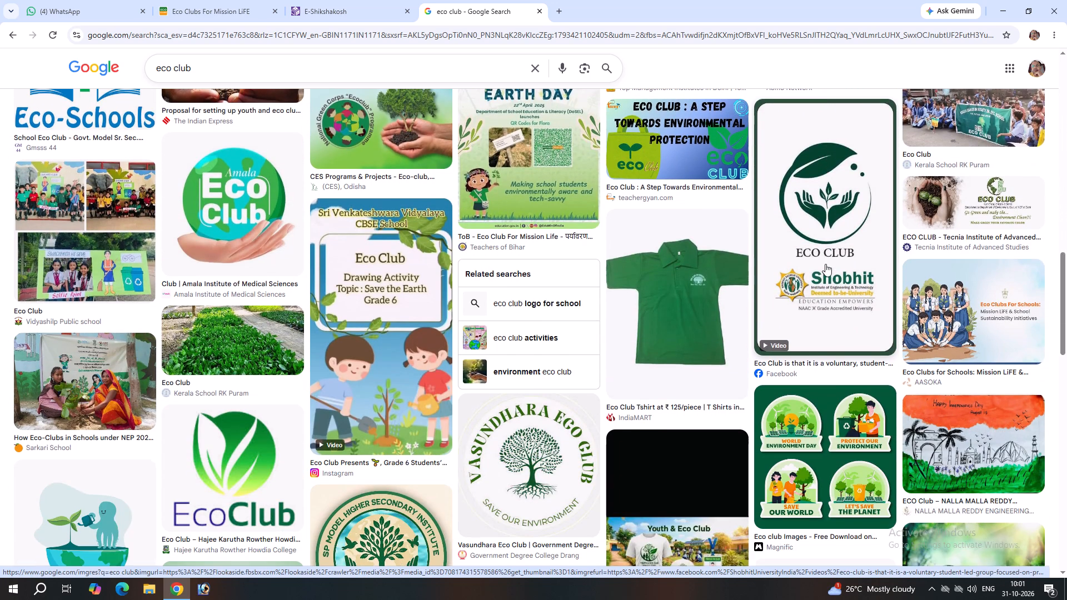
scroll(825, 264, down, 2)
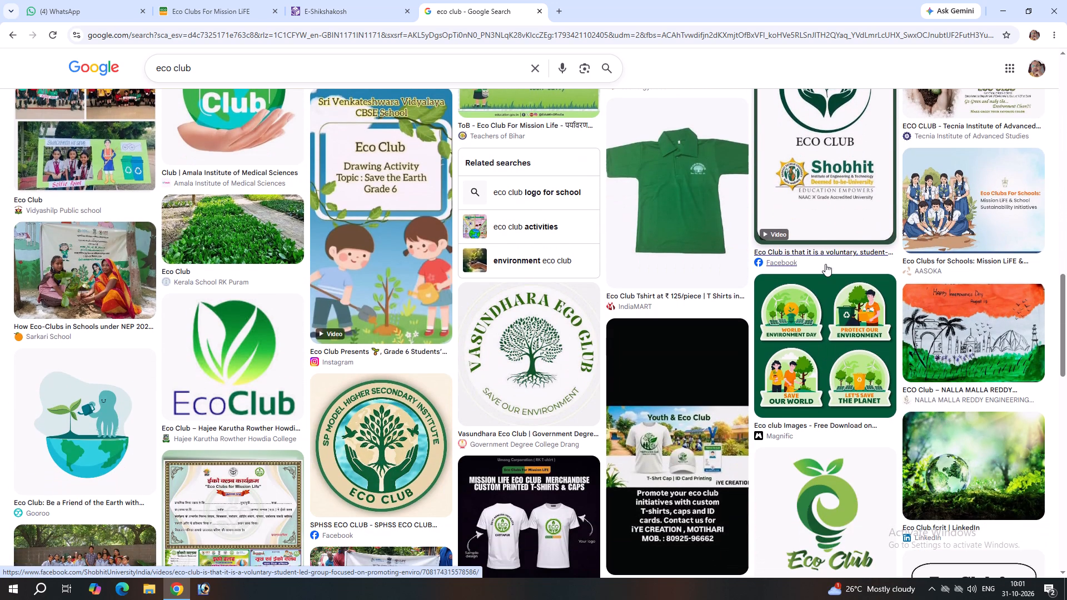
scroll(825, 264, up, 20)
Open the green and orange ECO CLUBS logo from the Google Play result and save it as a PNG in the ECO Club folder.
click(387, 301)
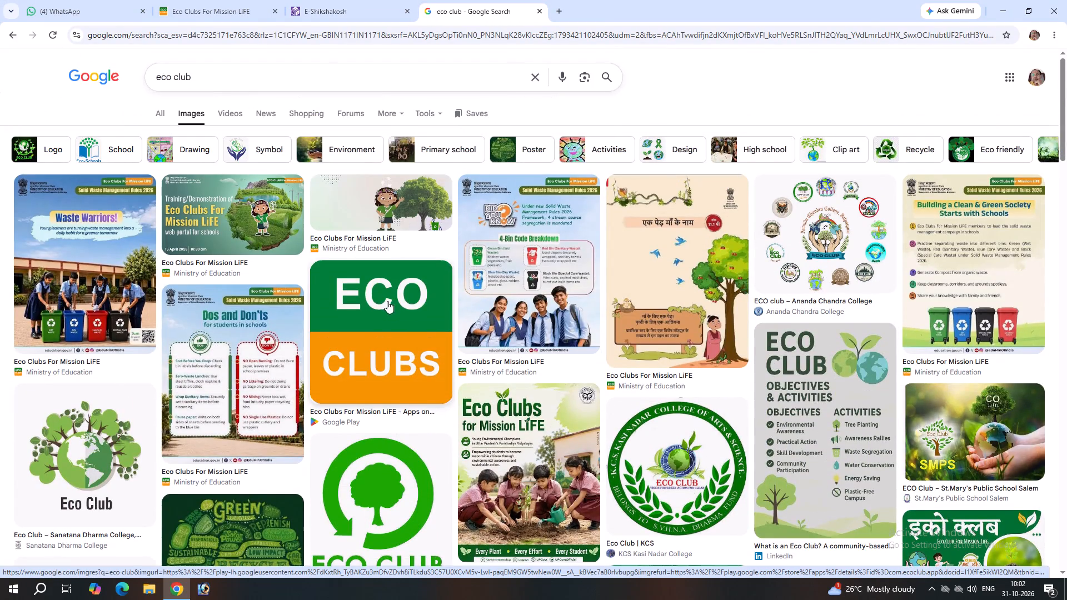
scroll(908, 440, down, 2)
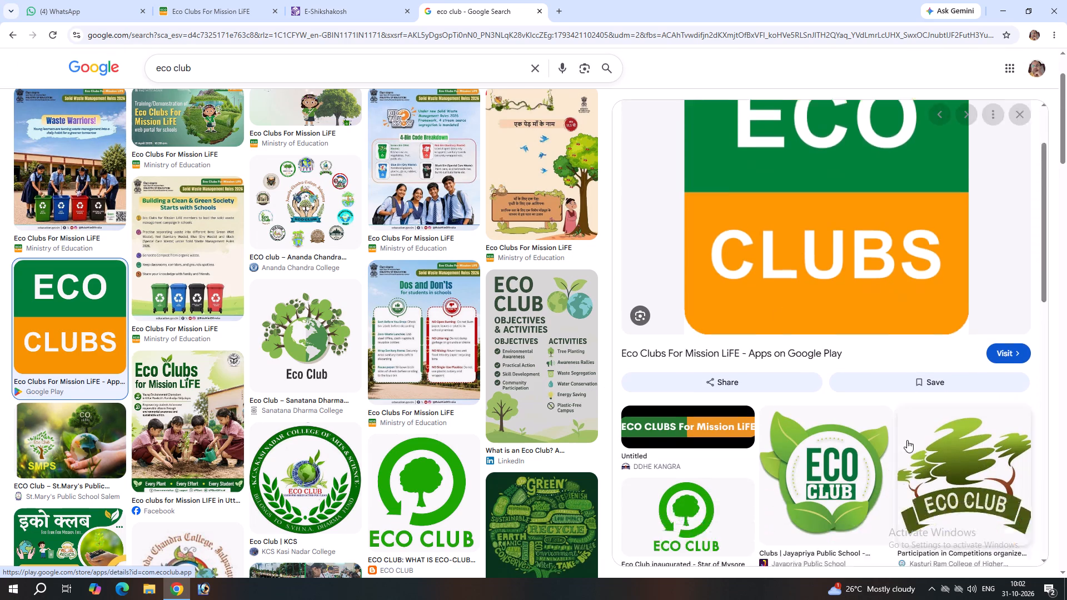
scroll(907, 440, down, 11)
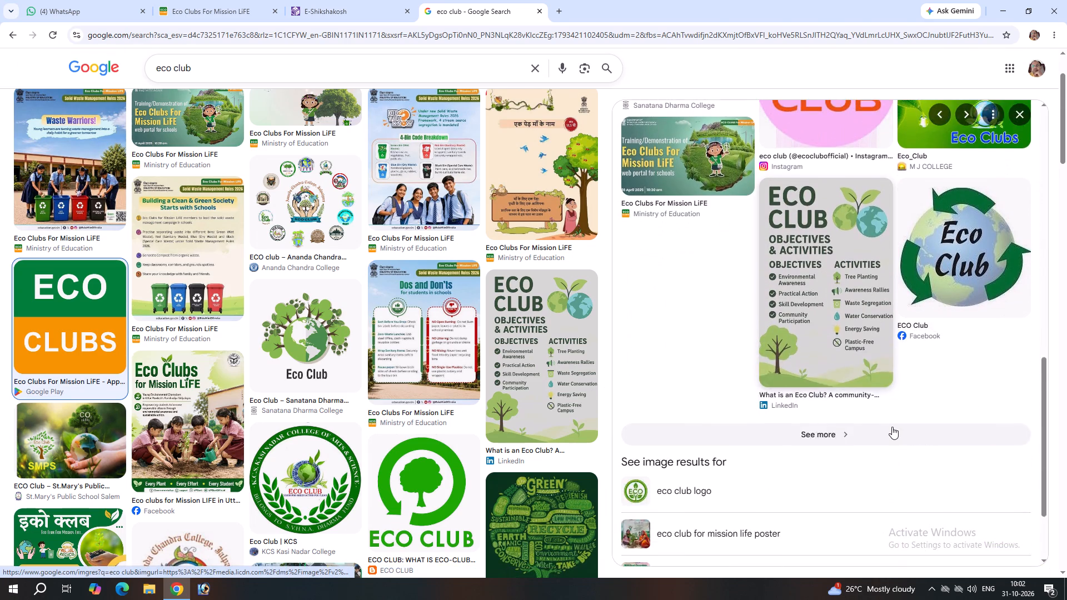
scroll(892, 427, down, 4)
scroll(892, 424, up, 11)
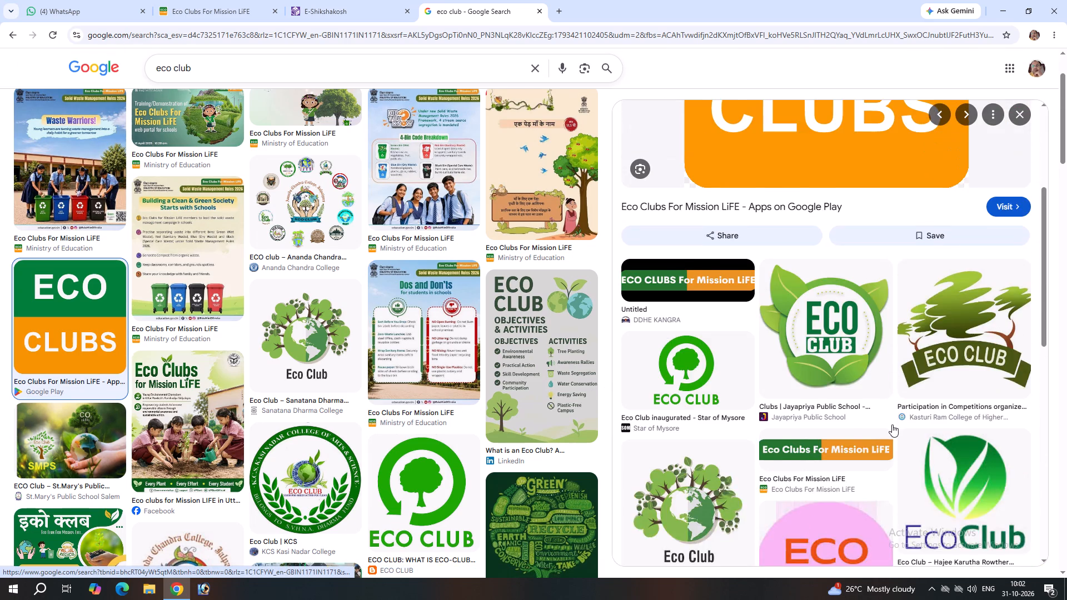
scroll(892, 424, up, 4)
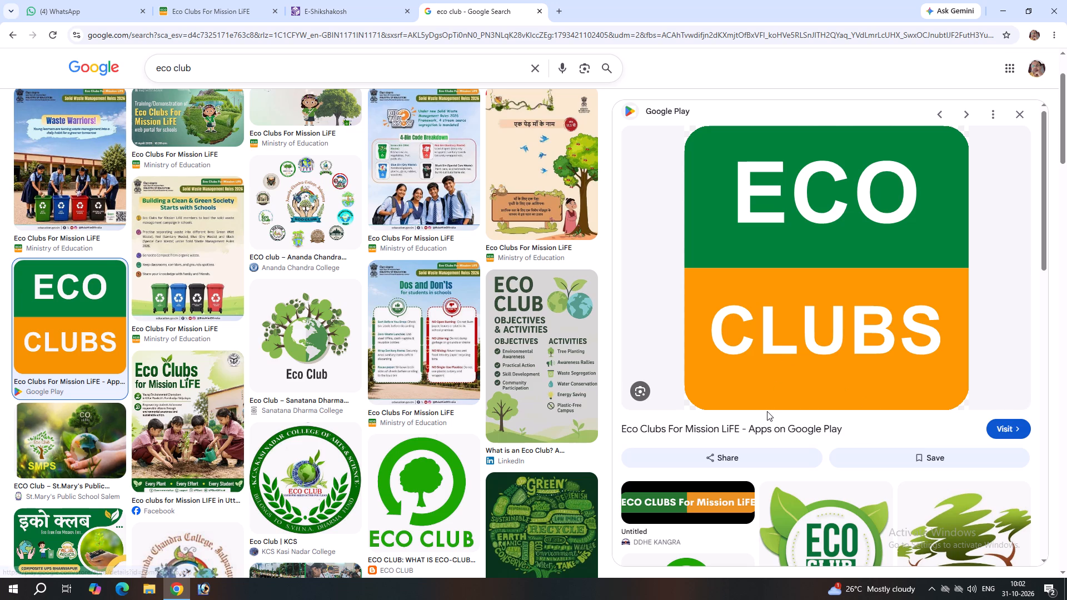
right_click(785, 317)
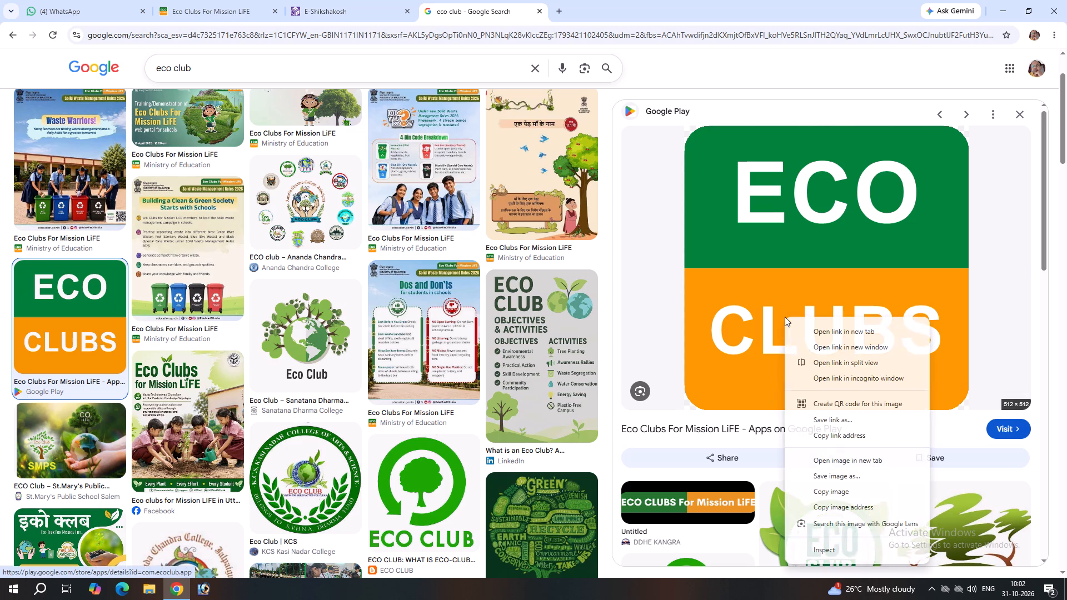
click(836, 477)
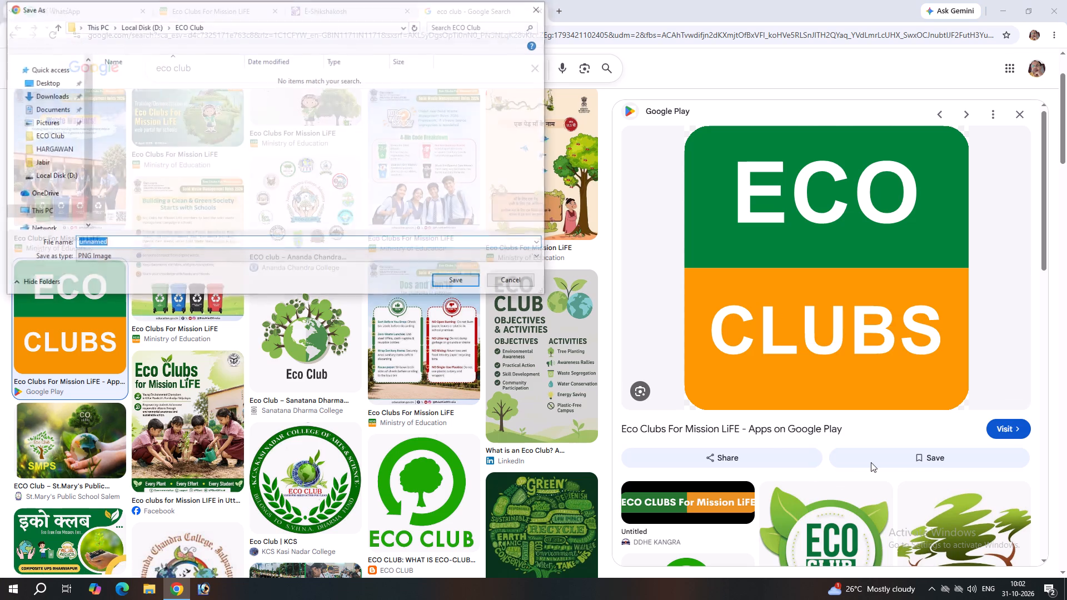
click(455, 277)
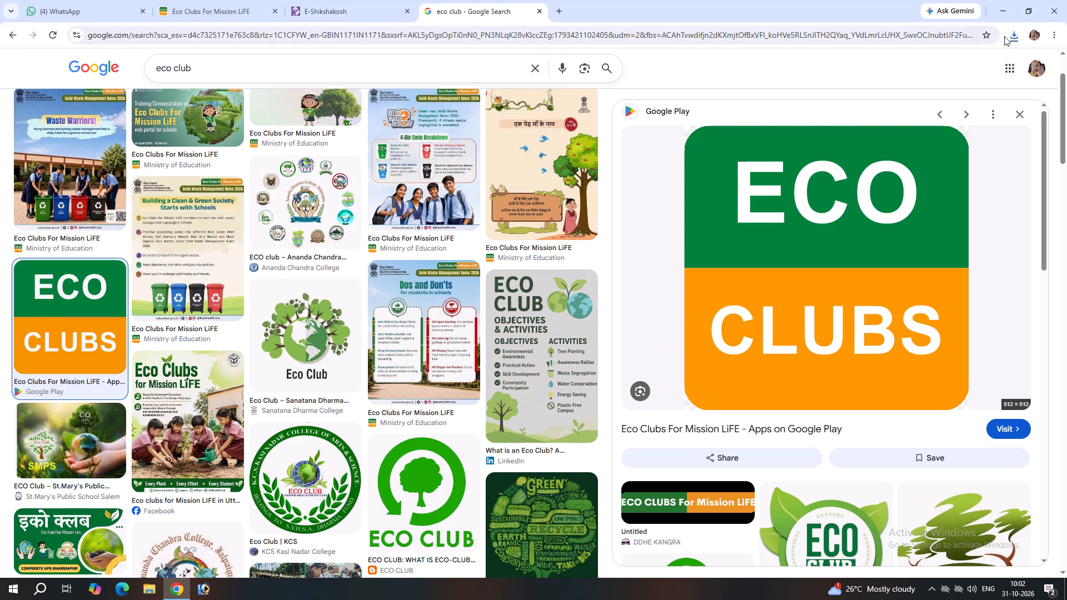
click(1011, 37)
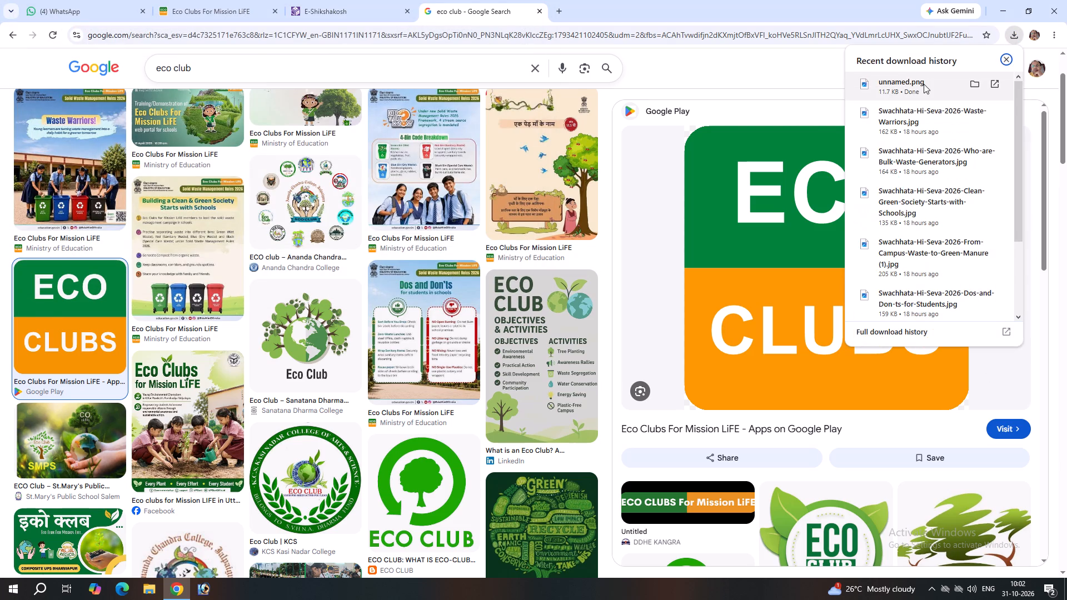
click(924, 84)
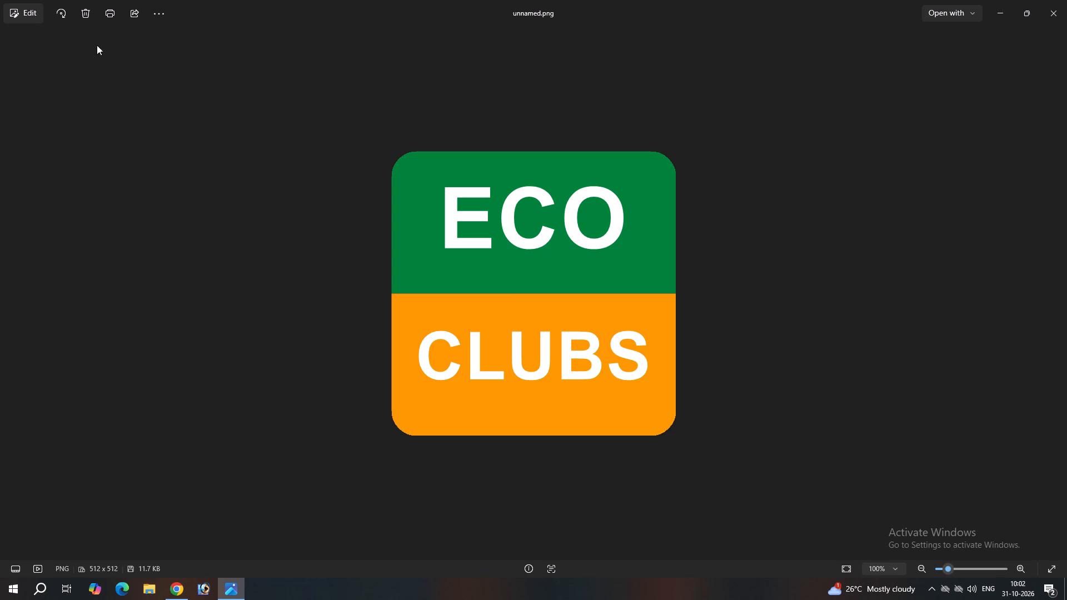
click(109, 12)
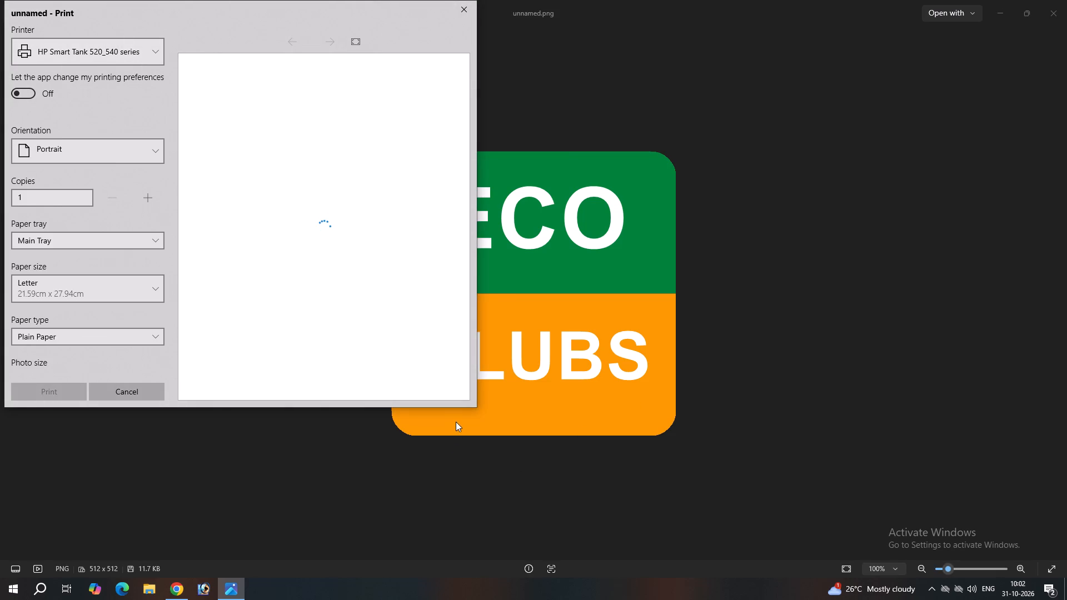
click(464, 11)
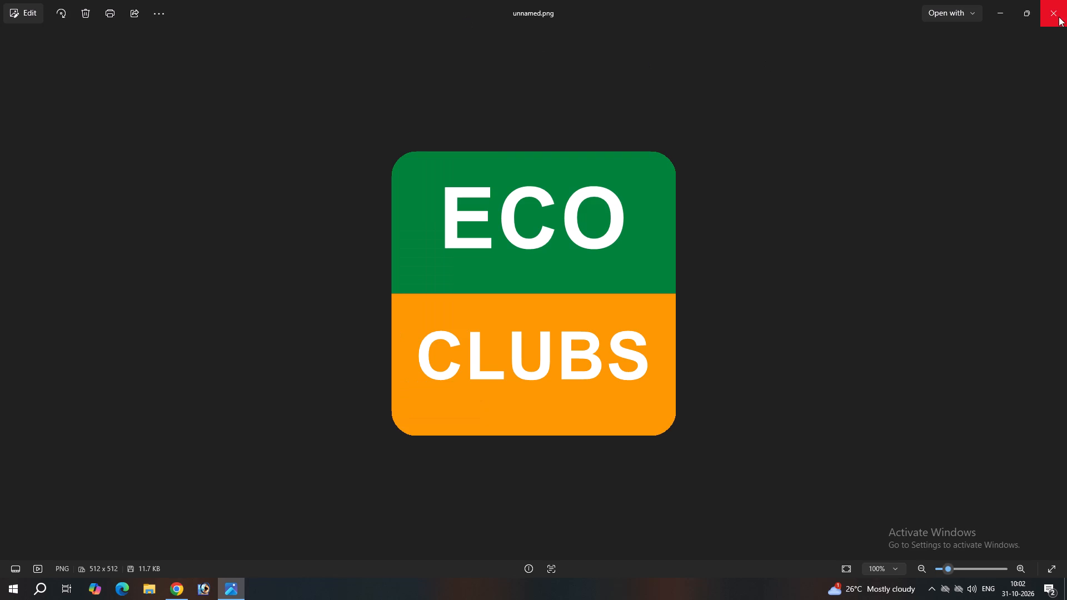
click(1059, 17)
Print the saved ECO CLUBS logo from its download folder with the Wallet (9) layout and Fit picture to frame turned off.
click(1013, 35)
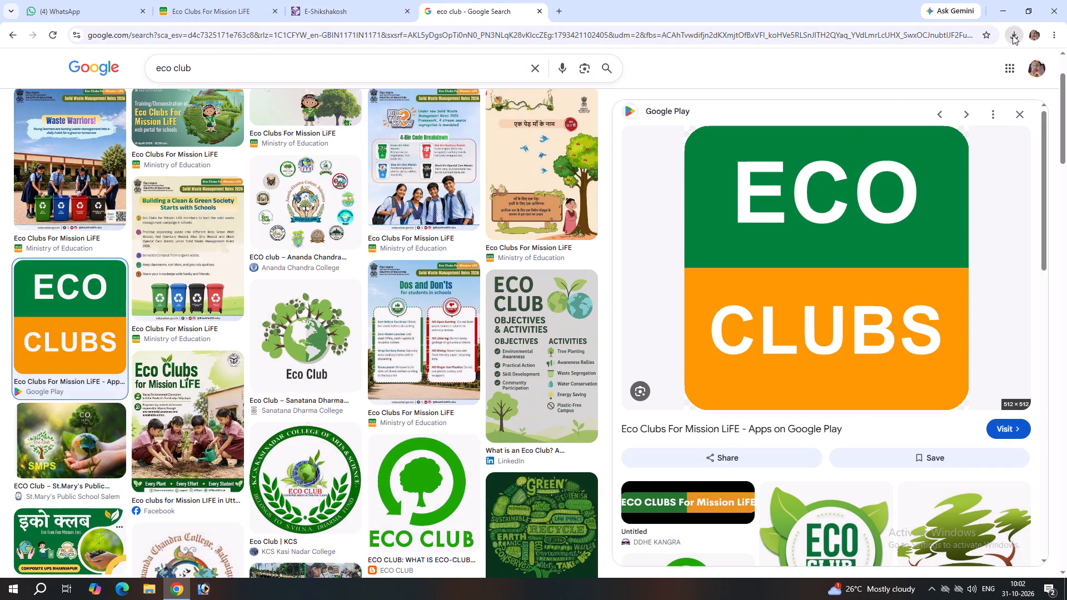
click(971, 82)
right_click(146, 244)
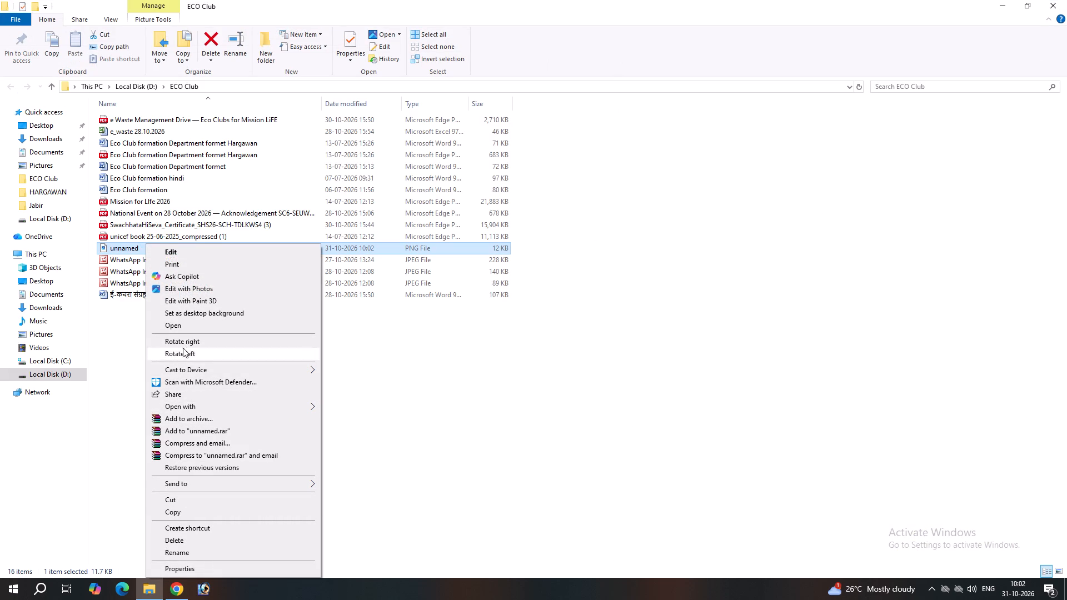
click(187, 264)
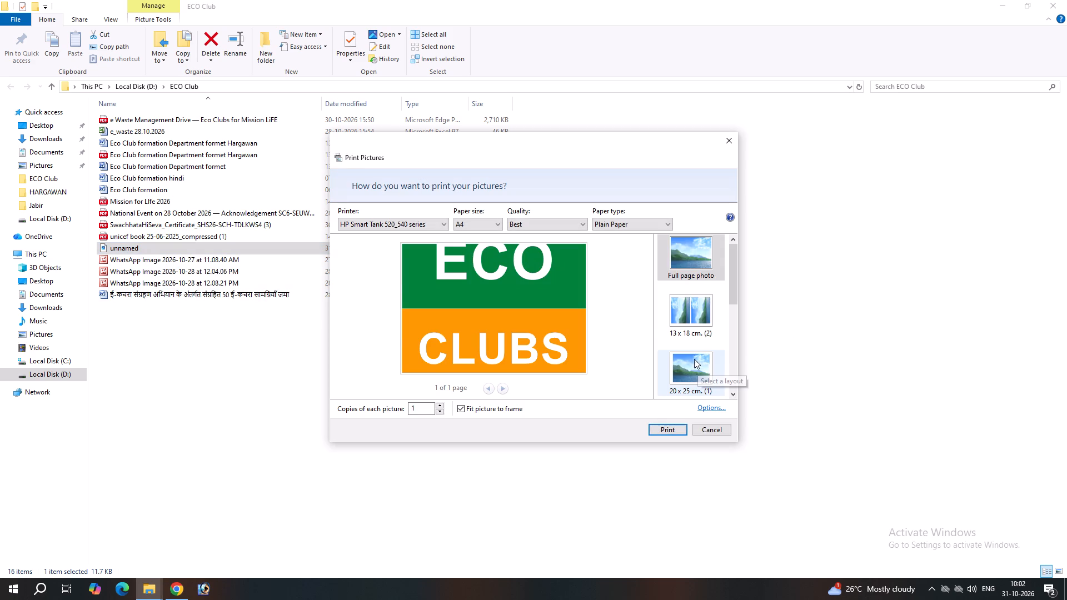
click(694, 322)
click(692, 369)
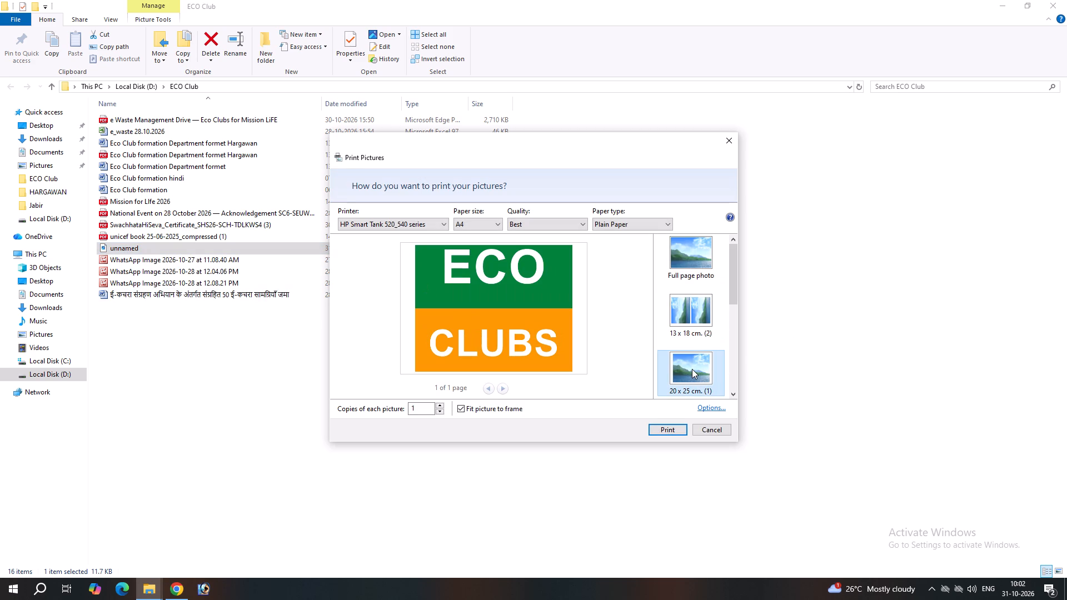
click(491, 408)
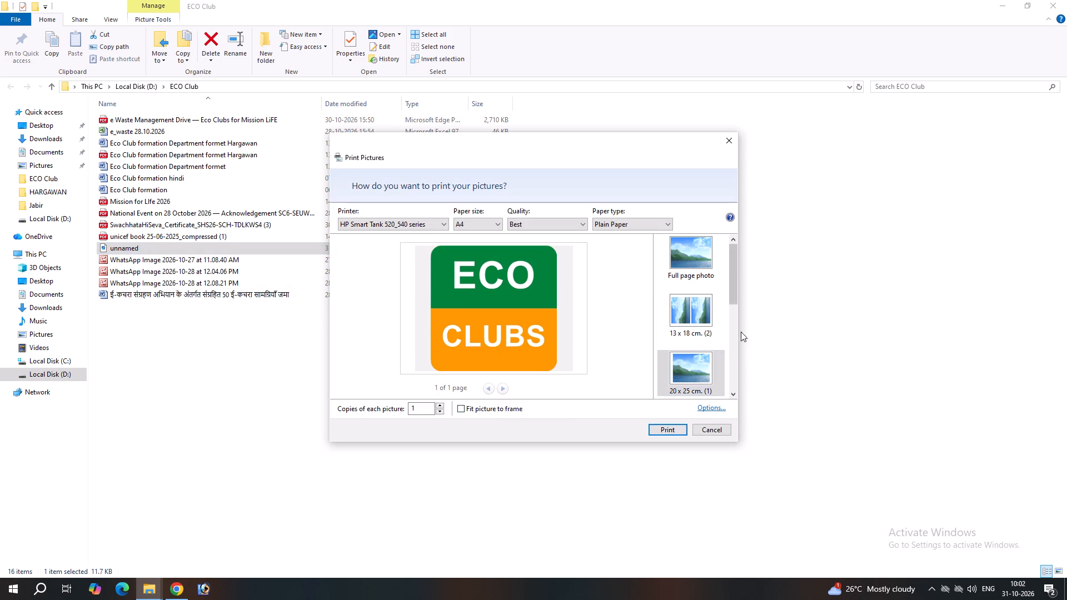
drag(731, 291, 734, 331)
click(697, 332)
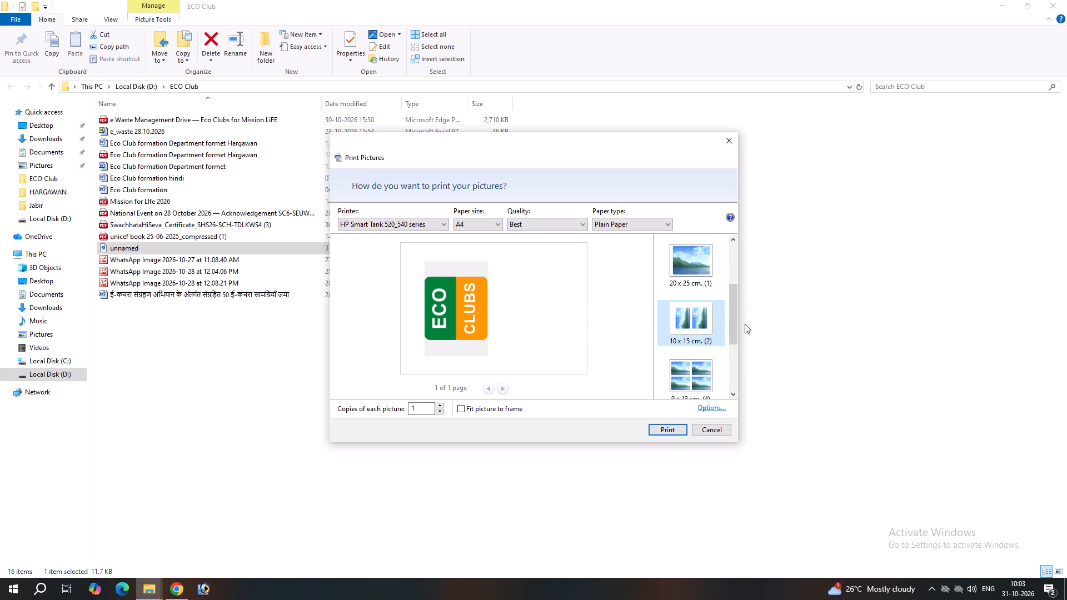
drag(734, 318, 734, 337)
click(680, 324)
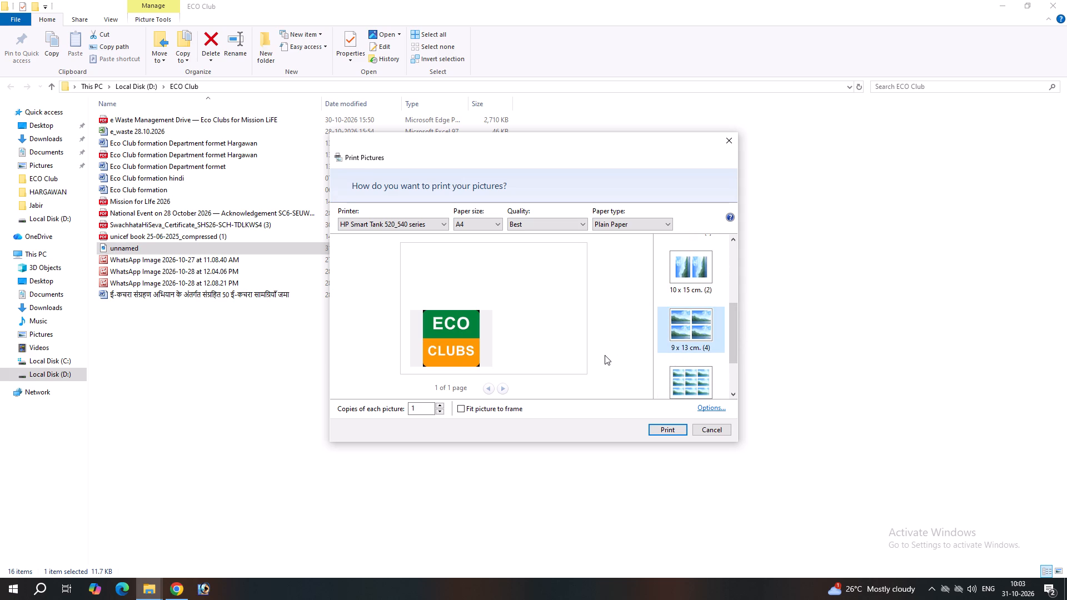
click(700, 375)
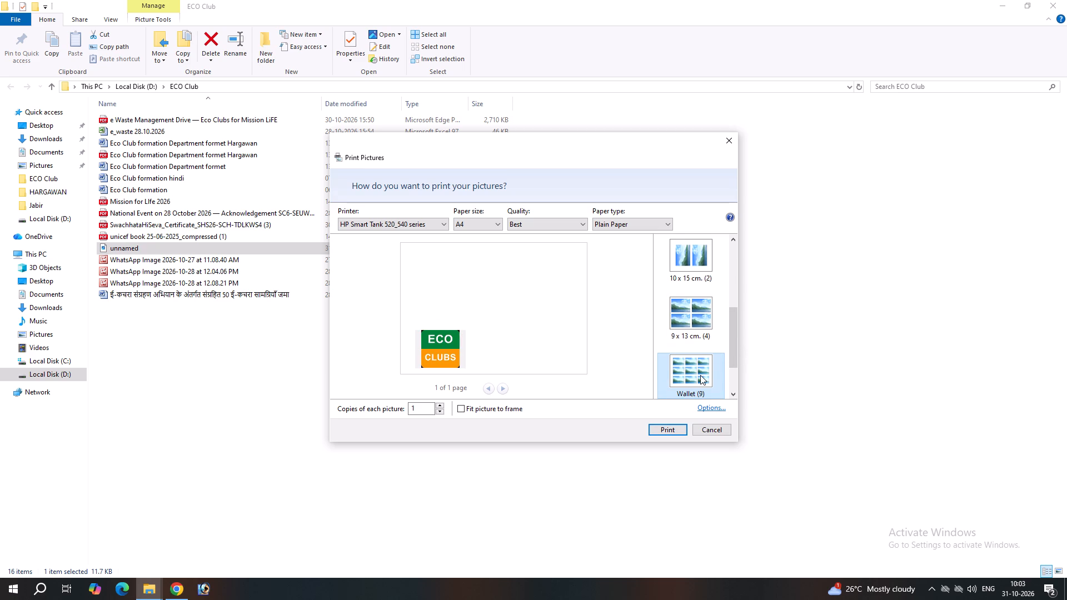
drag(731, 354, 731, 360)
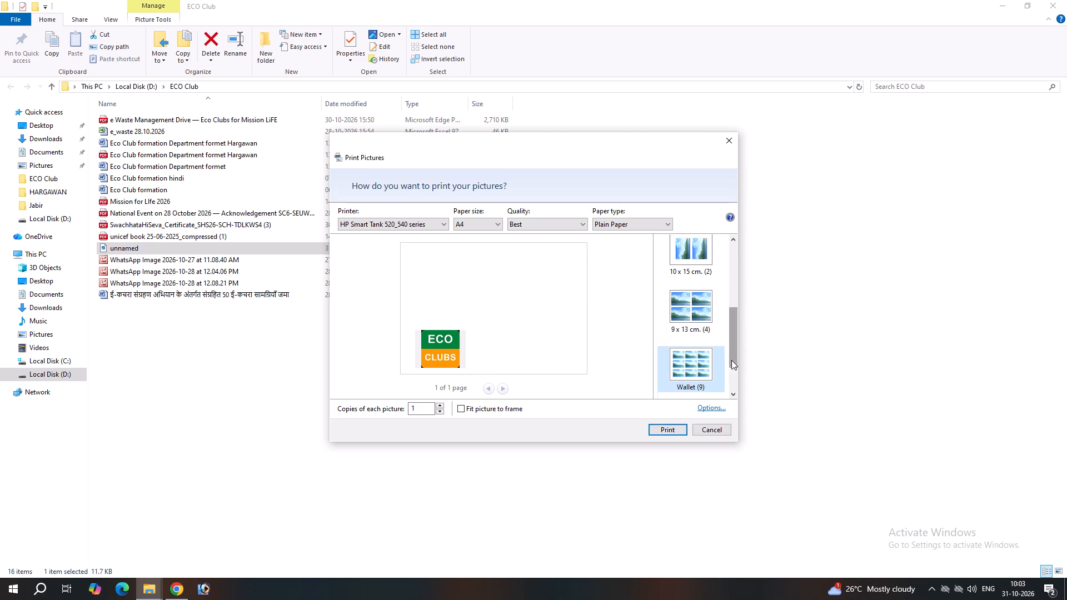
drag(731, 360, 732, 382)
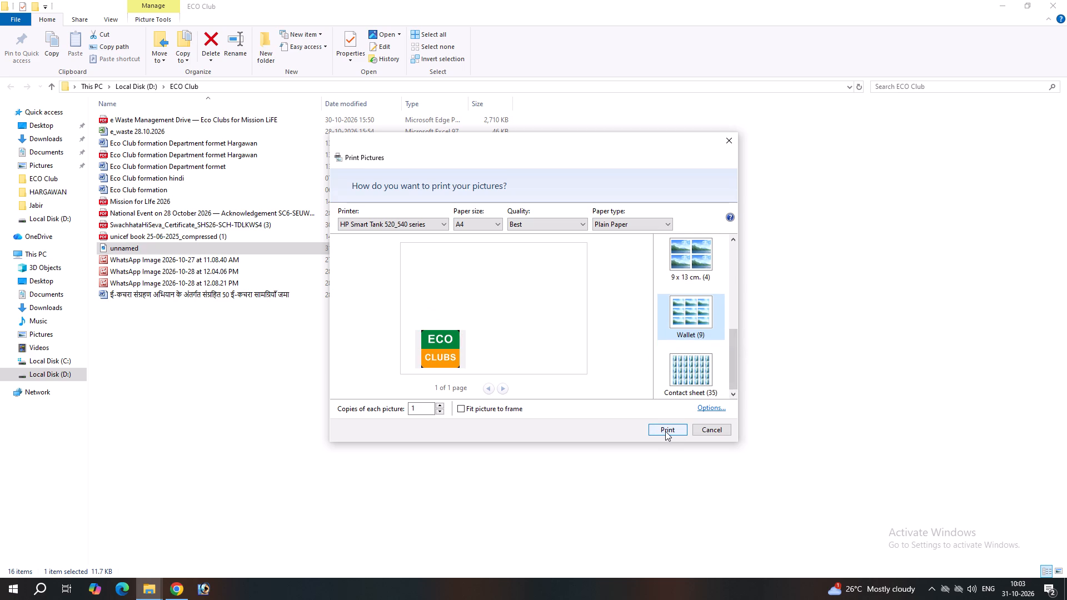
click(665, 431)
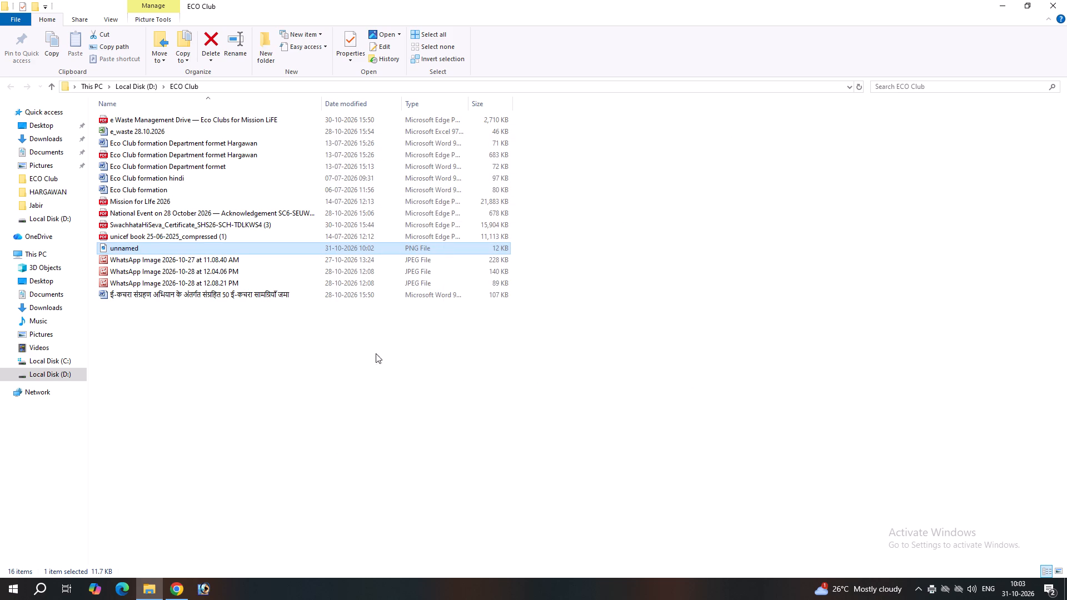
click(1048, 3)
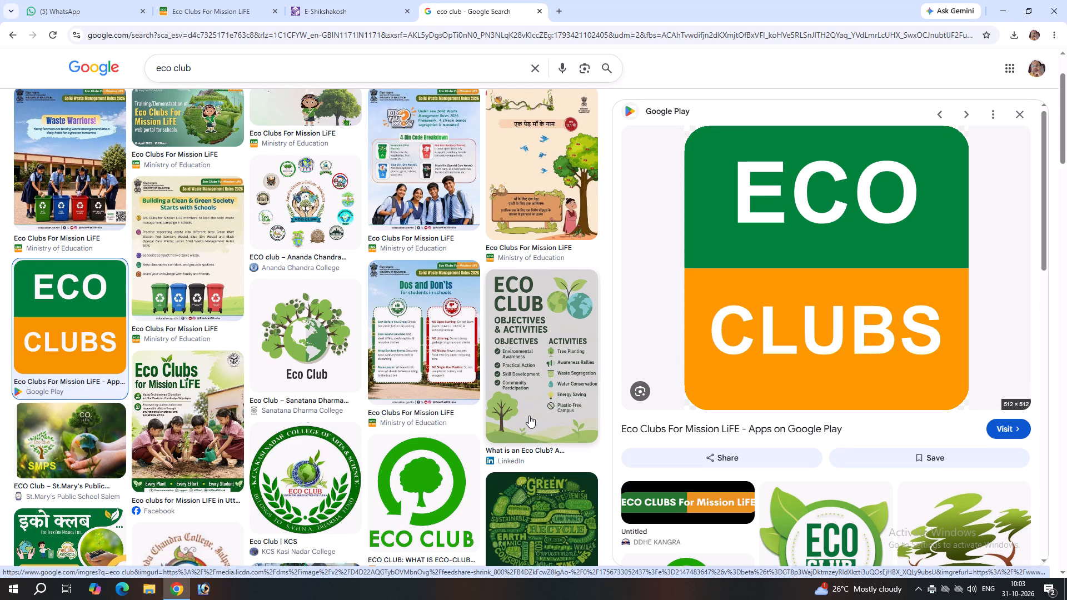
Look further through the eco club image results for more logos, posters and pictures.
scroll(529, 416, down, 15)
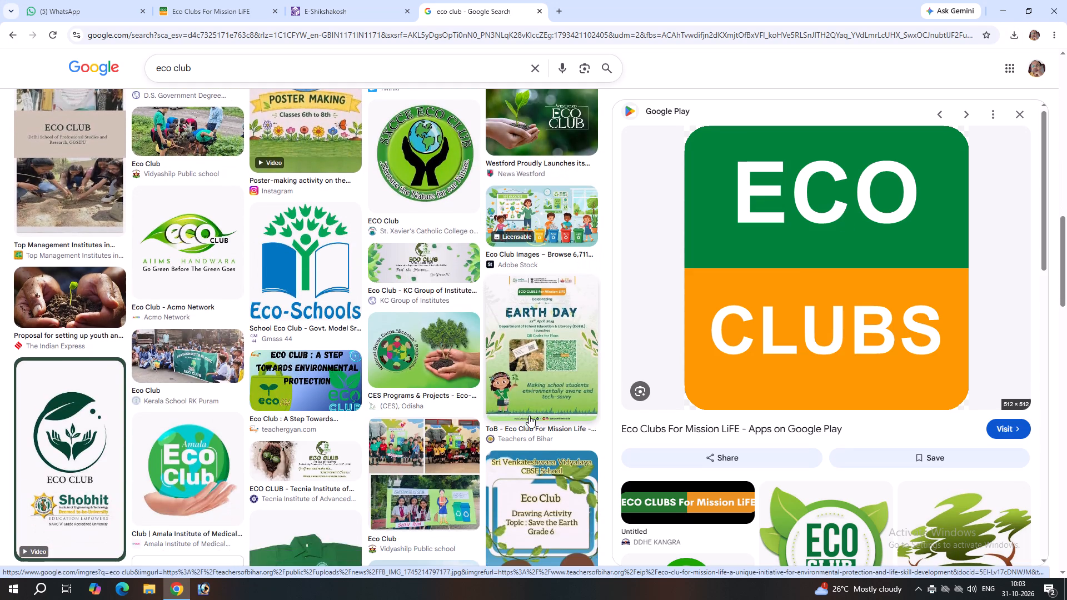
scroll(529, 416, down, 12)
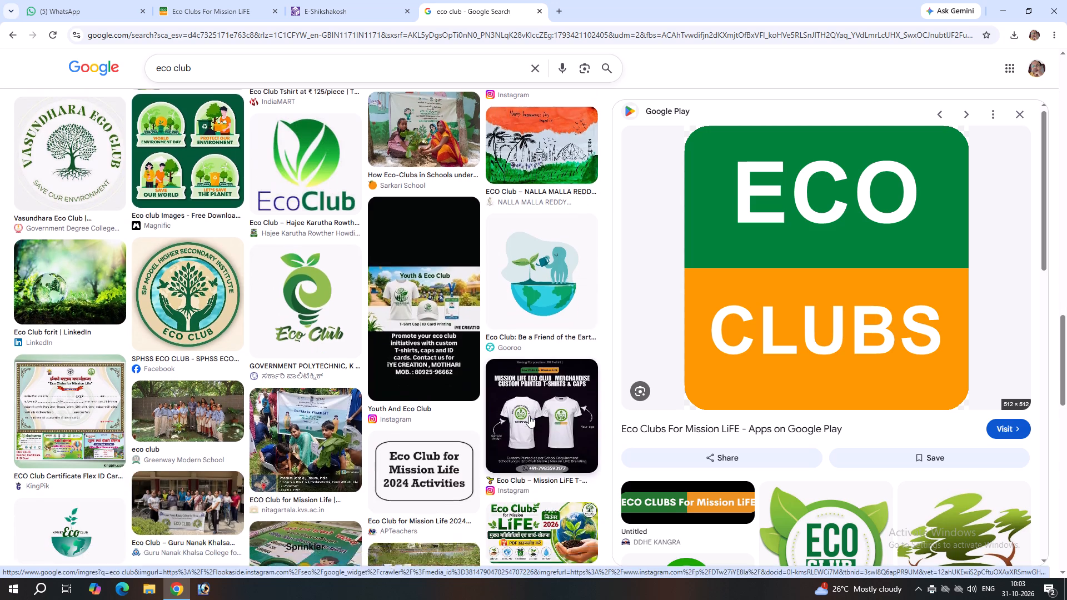
scroll(529, 416, down, 9)
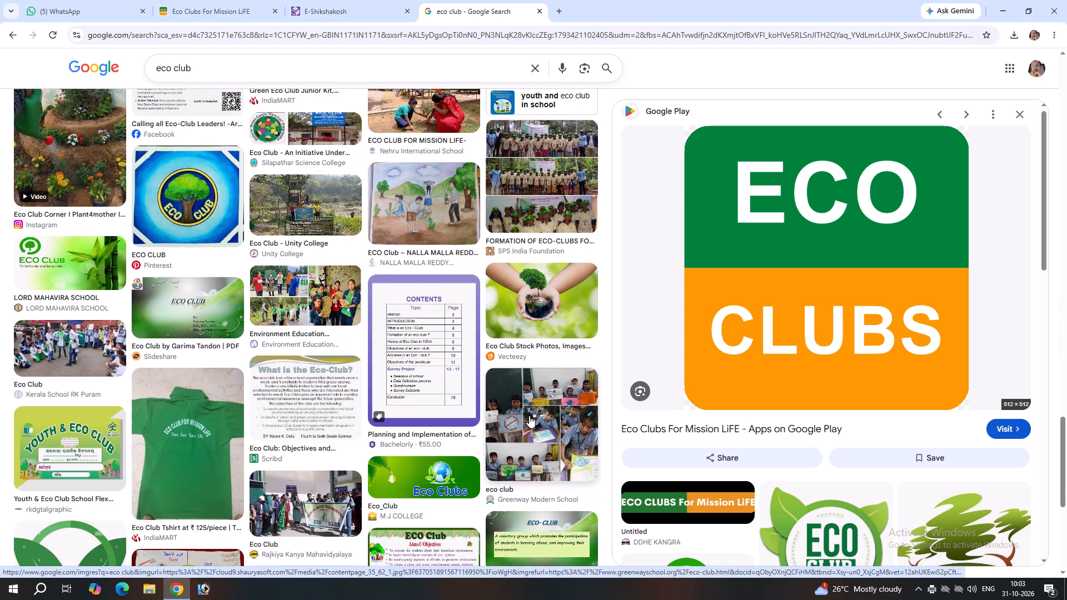
scroll(529, 416, down, 5)
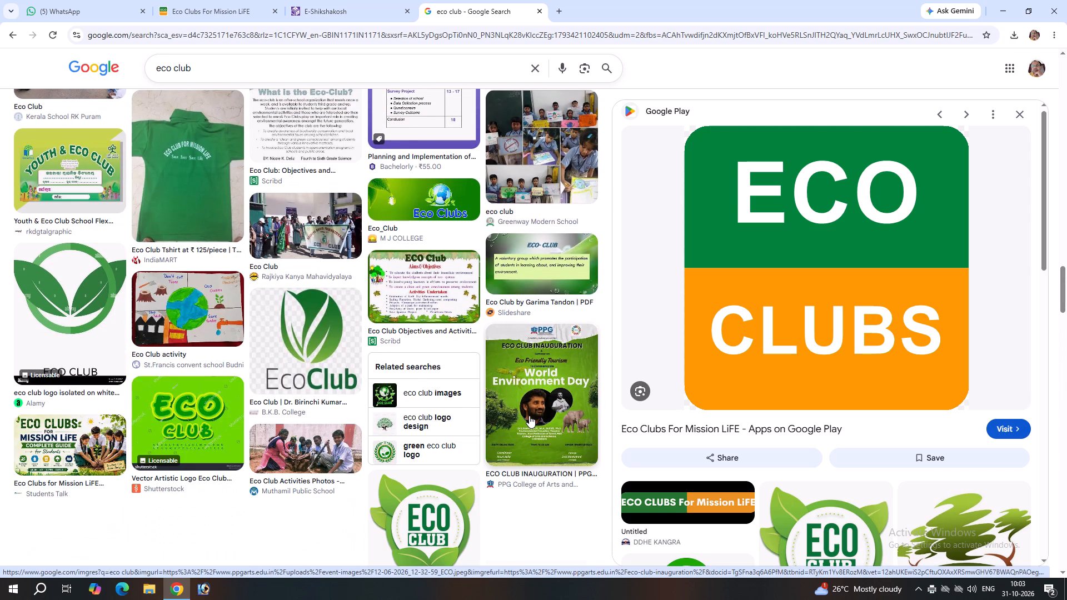
scroll(529, 416, down, 6)
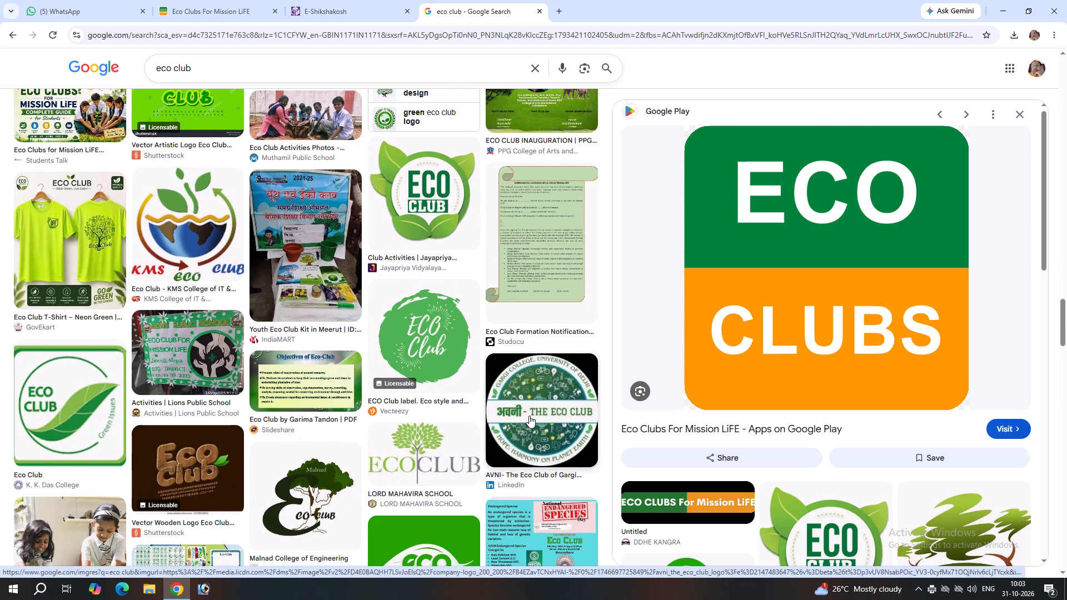
scroll(529, 416, down, 6)
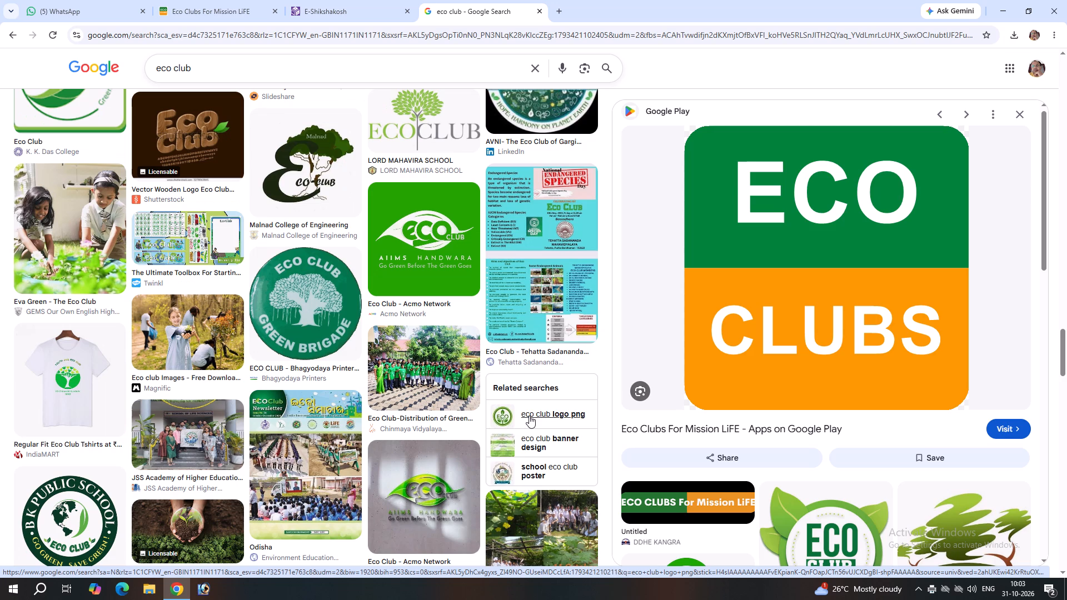
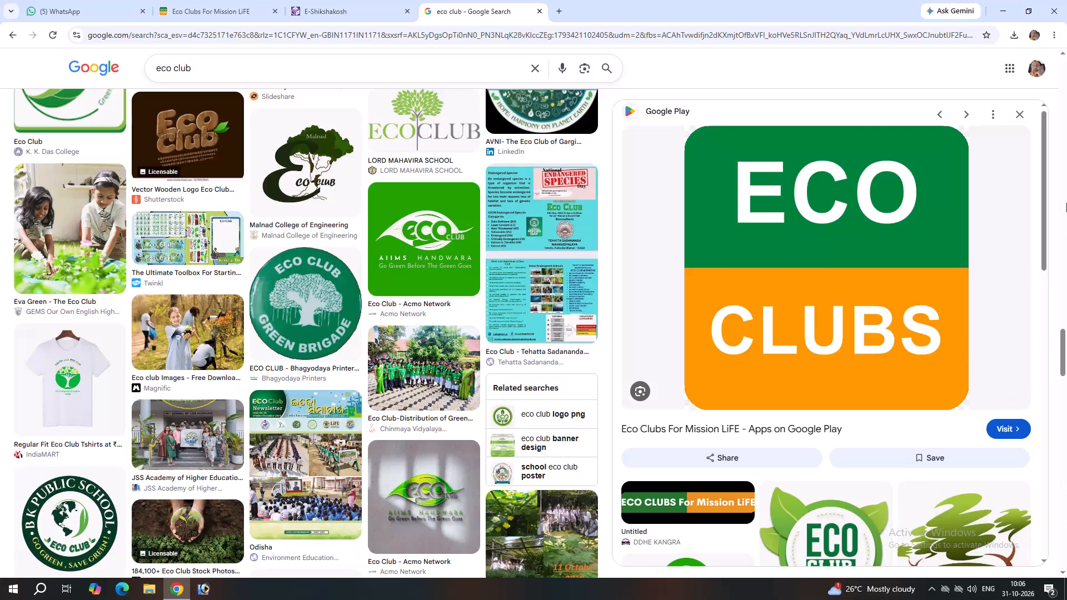
Close the eco club image search and return to the school's Eco Clubs For Mission LiFE portal.
click(537, 8)
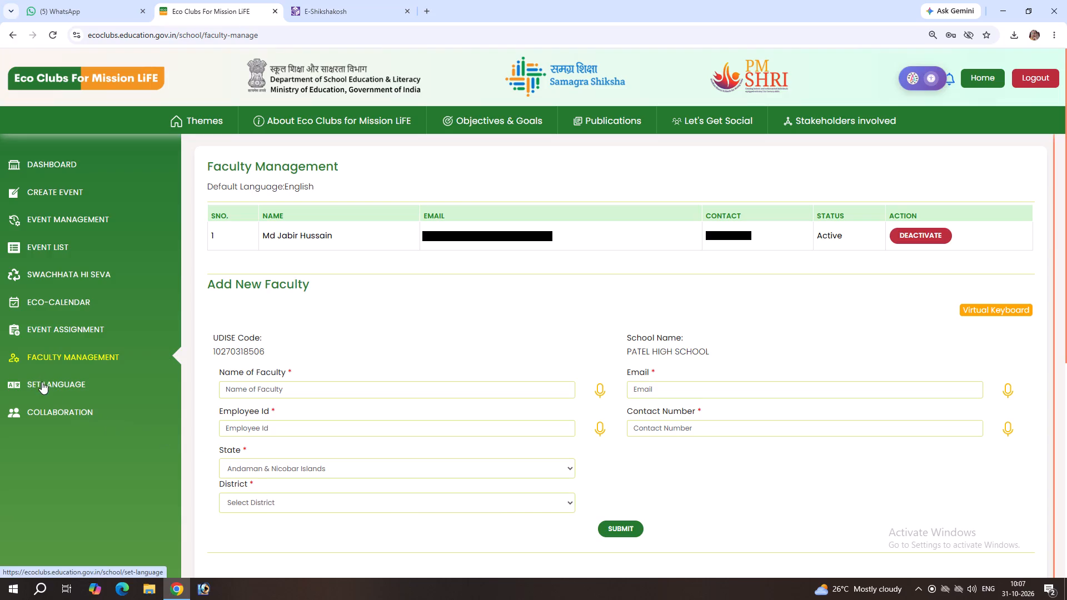
Look through the portal's Event Assignment, Eco-Calendar and Swachhata Hi Seva pages, including the quiz participation chart and register.
click(56, 328)
click(72, 299)
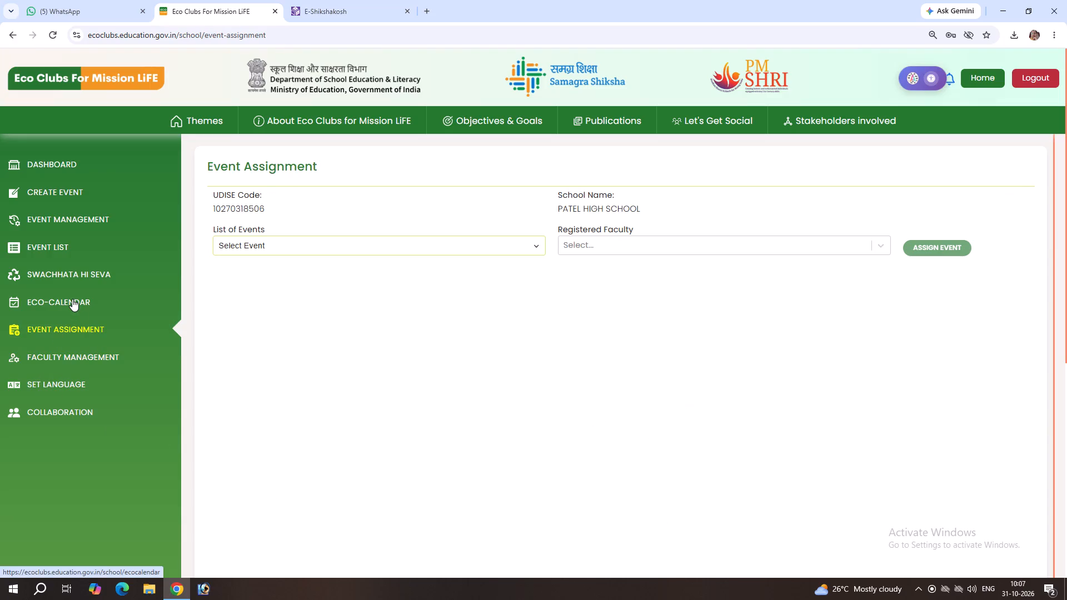
click(42, 329)
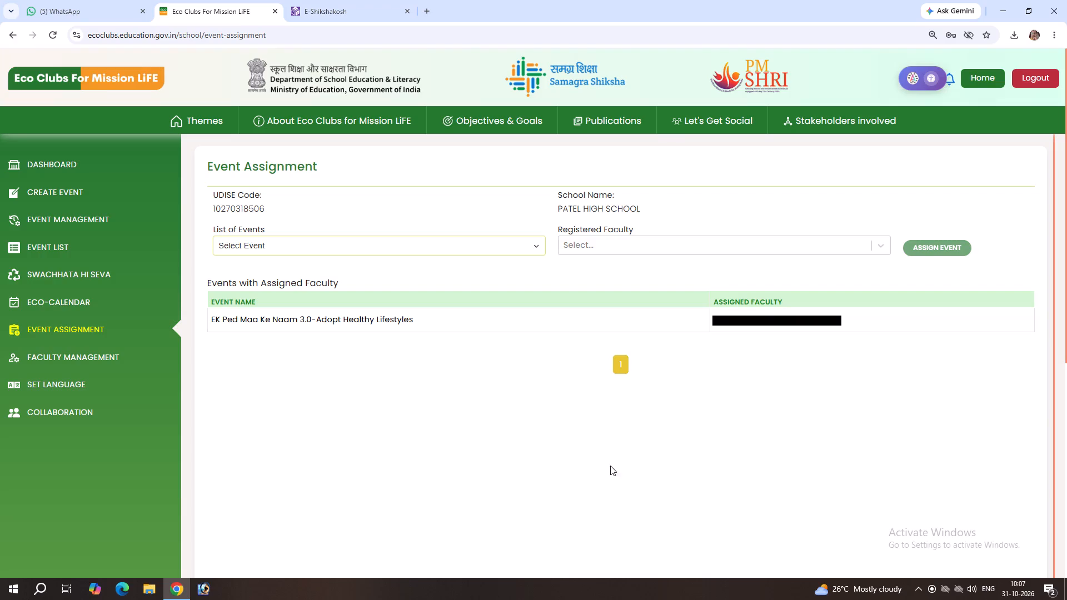
click(70, 306)
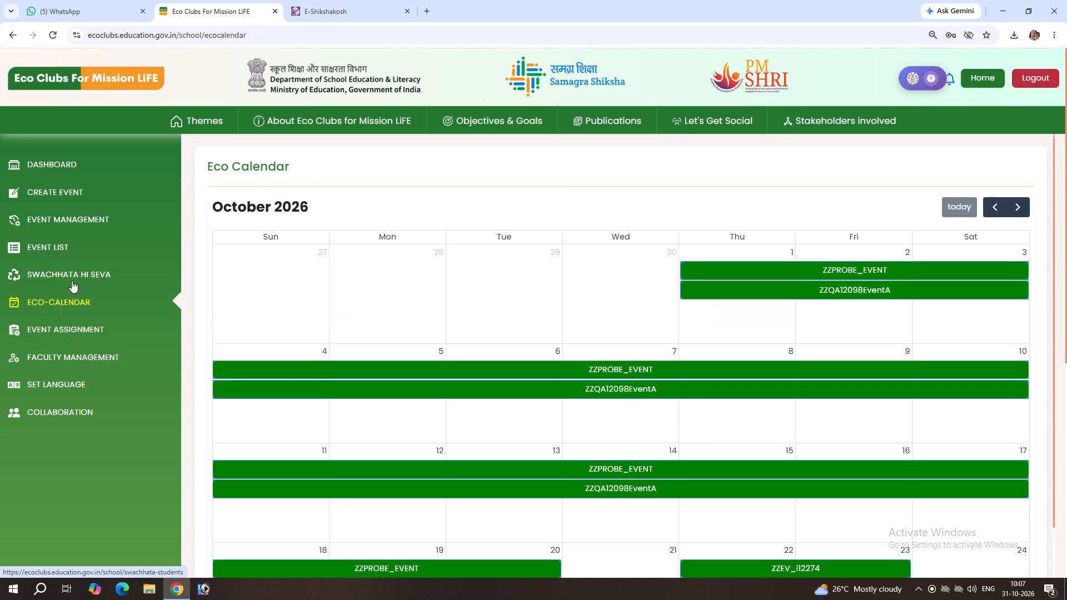
click(73, 273)
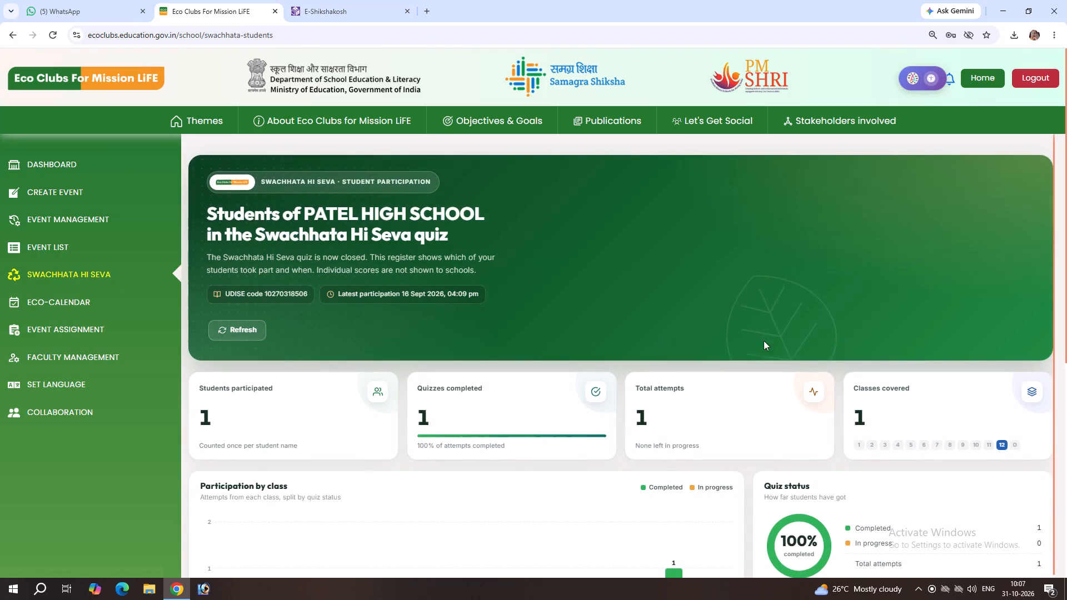
scroll(831, 341, down, 5)
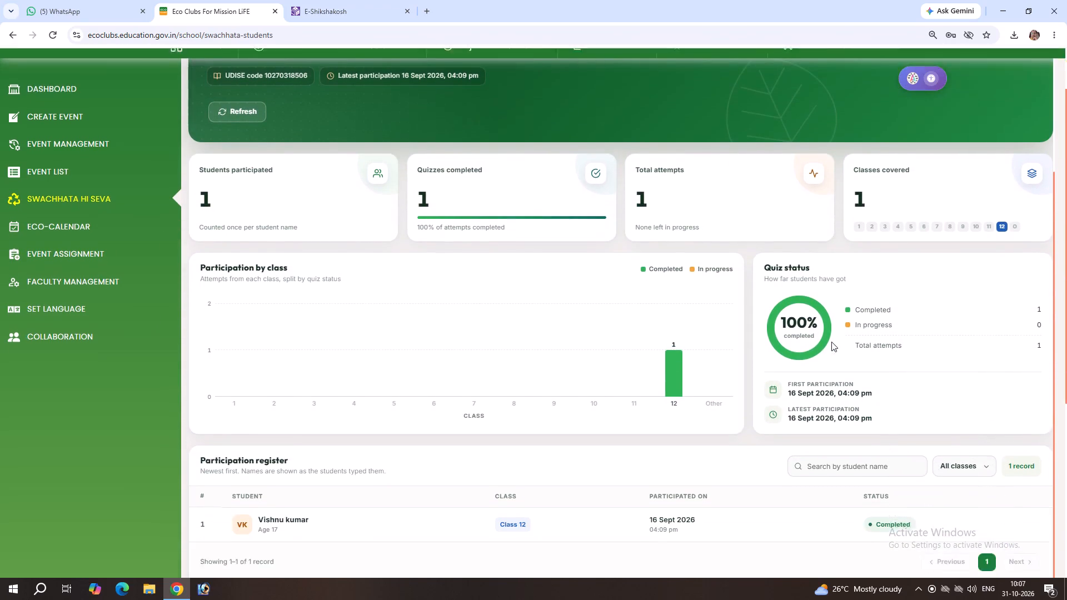
scroll(890, 459, down, 3)
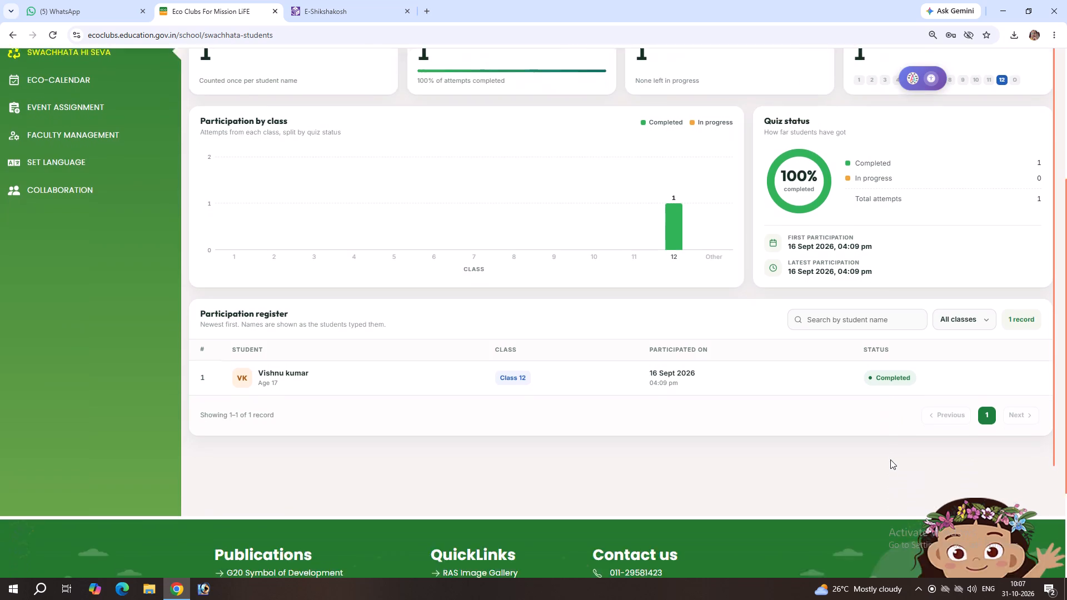
scroll(890, 459, down, 2)
scroll(890, 459, up, 15)
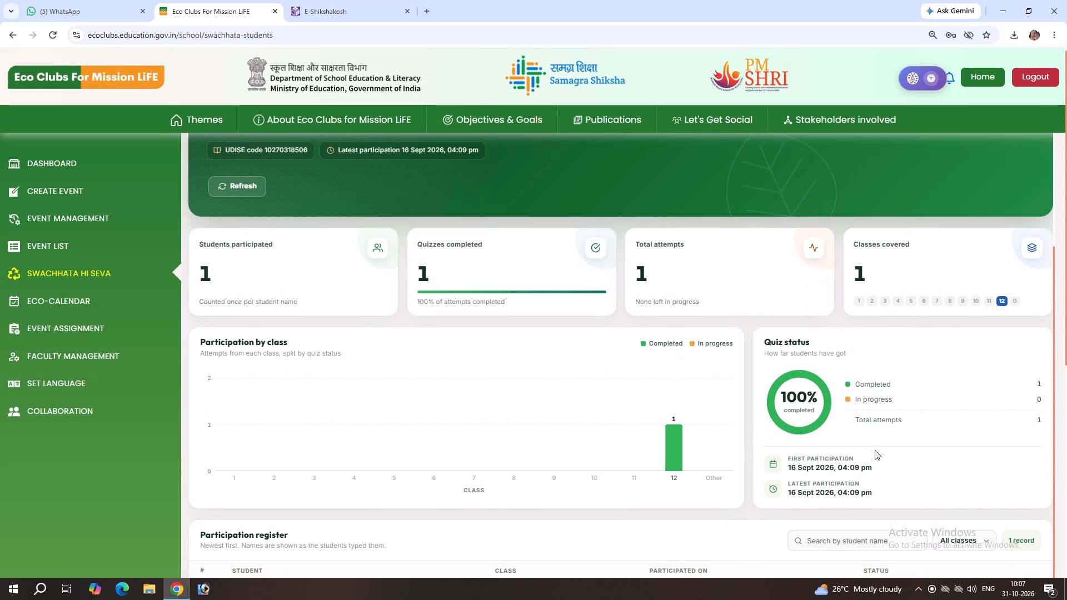
Review the pending EK Ped Maa Ke Naam 3.0 event and its photos in the Event List, and approve it.
click(53, 247)
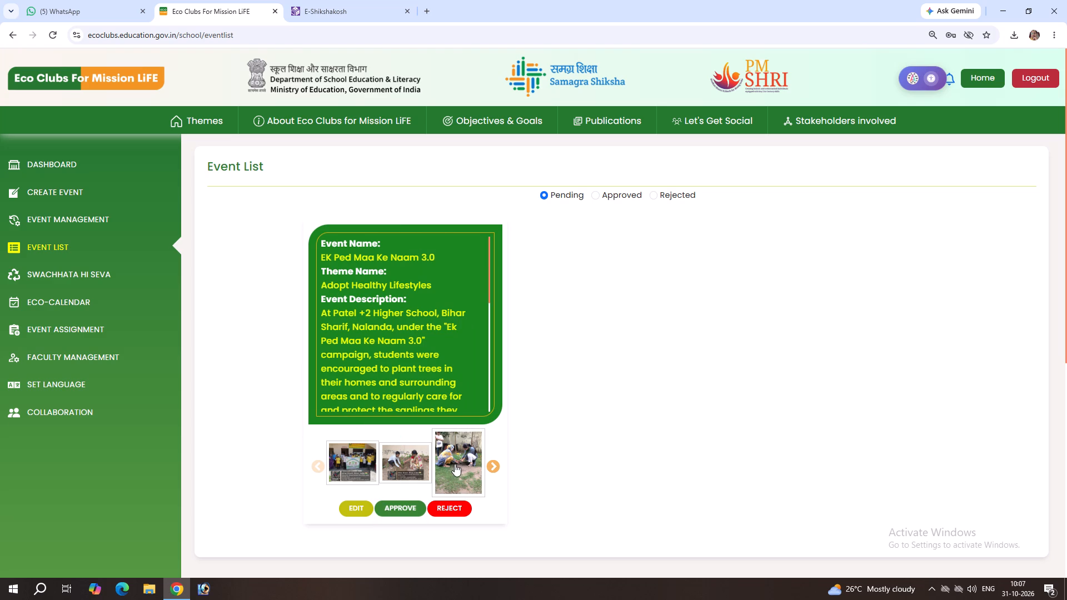
click(493, 464)
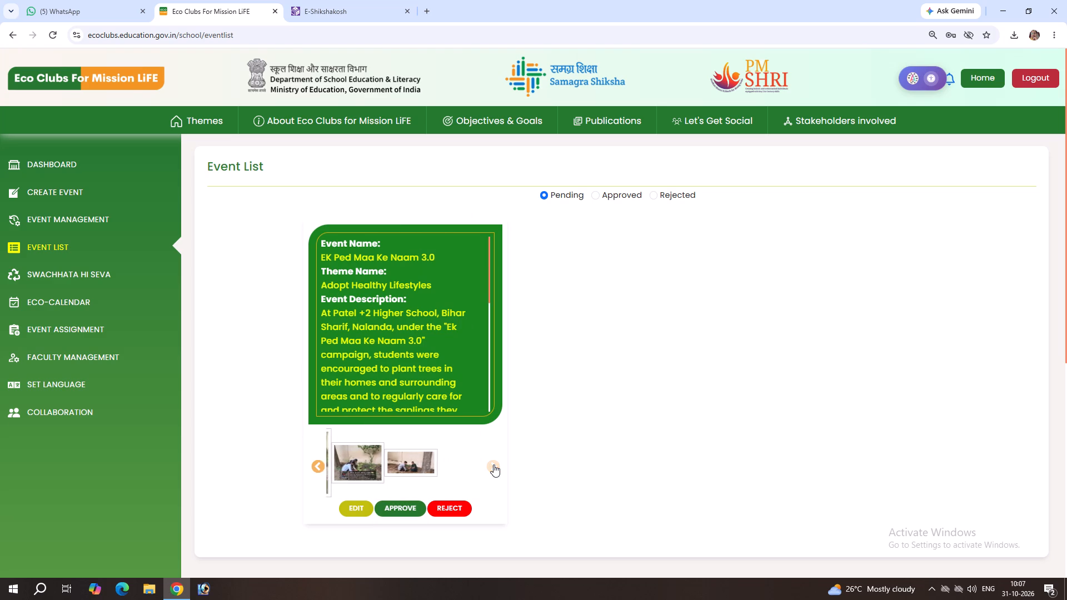
click(493, 464)
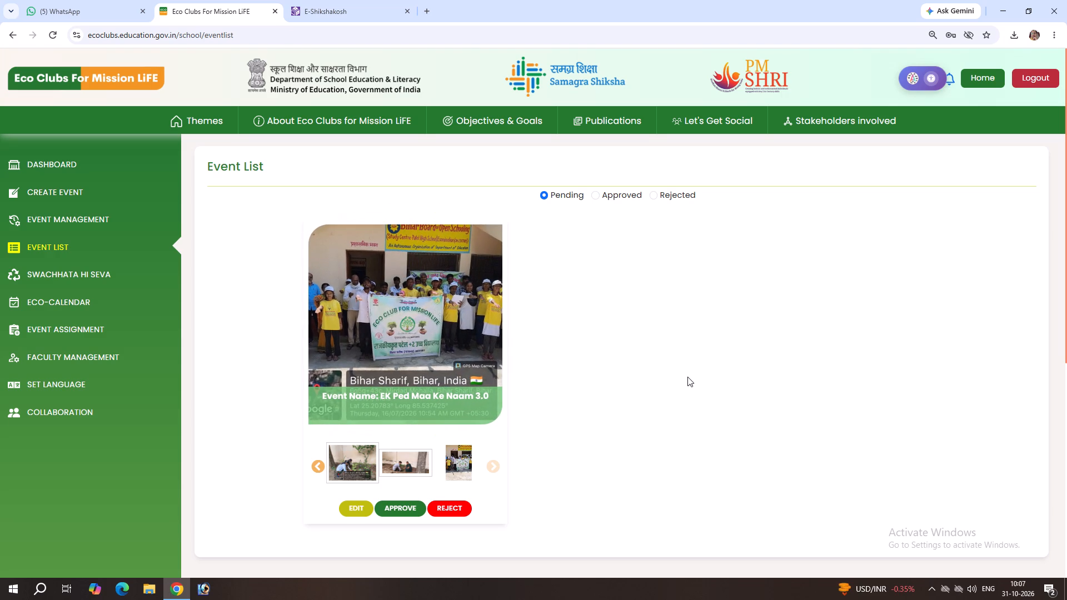
click(595, 193)
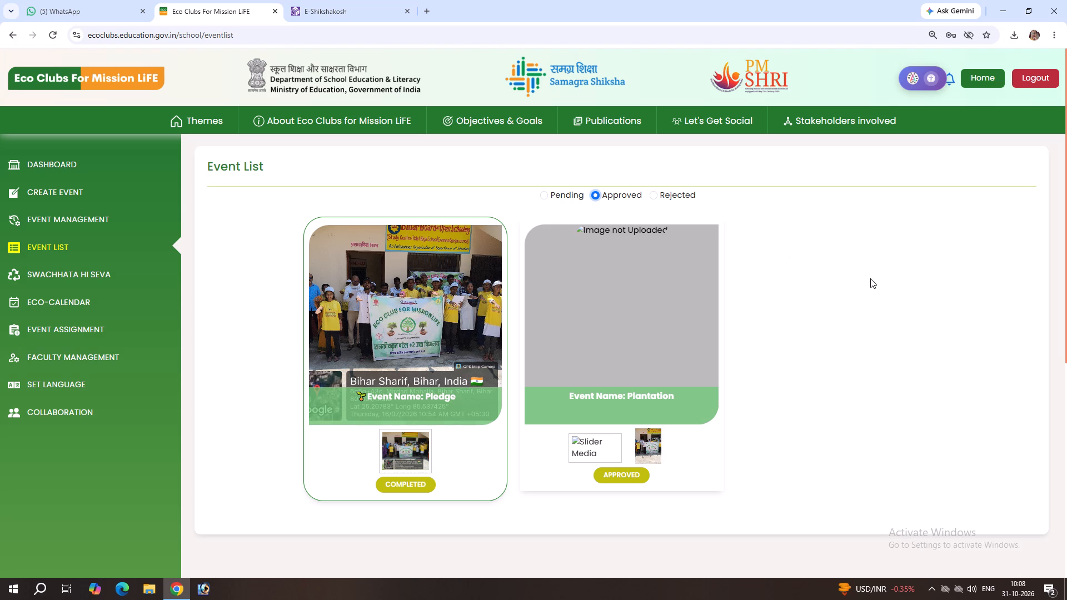
click(545, 193)
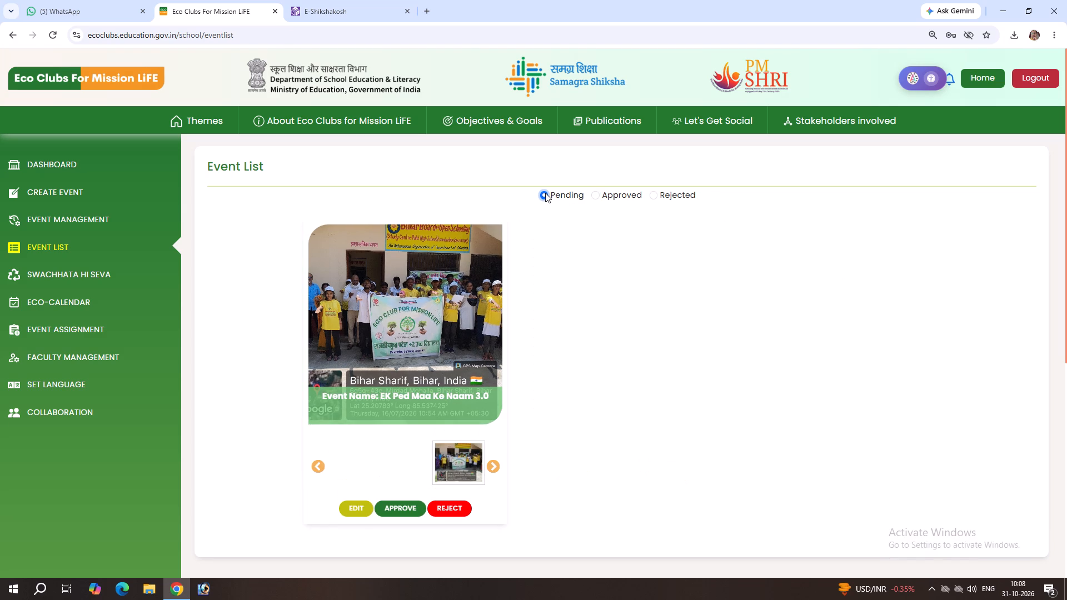
click(398, 507)
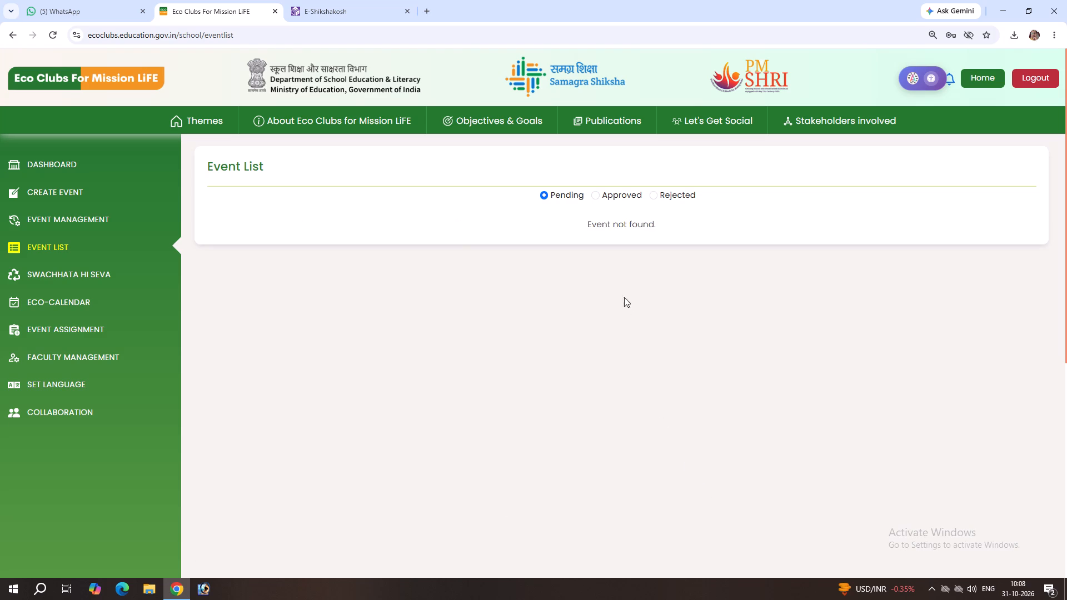
Preview the Approved events page for printing on the HP Smart Tank 520_540 and check all its pages.
click(596, 193)
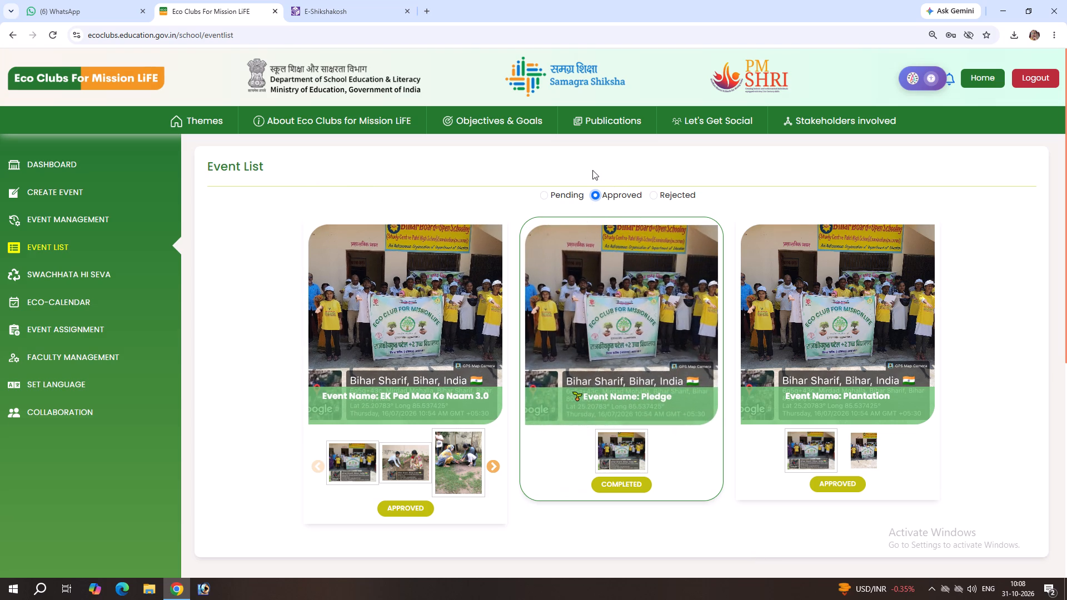
right_click(532, 166)
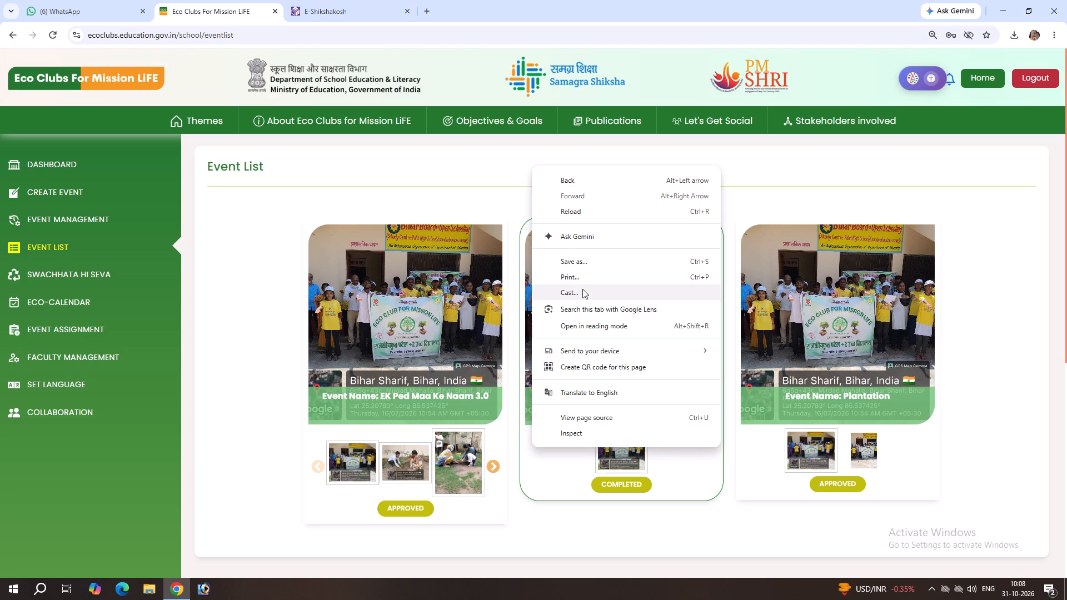
click(581, 278)
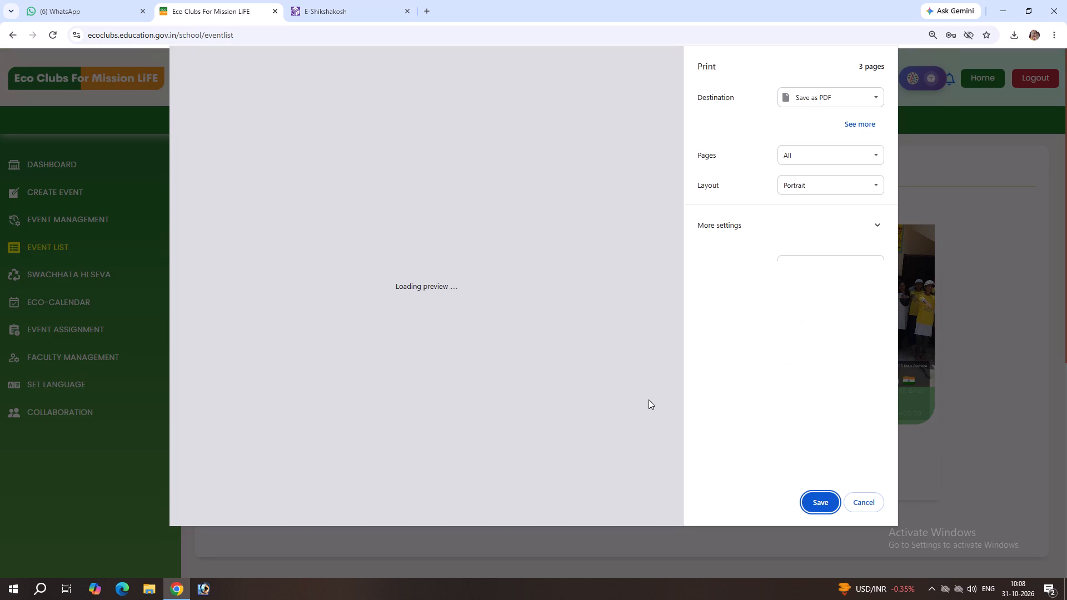
click(800, 100)
click(808, 117)
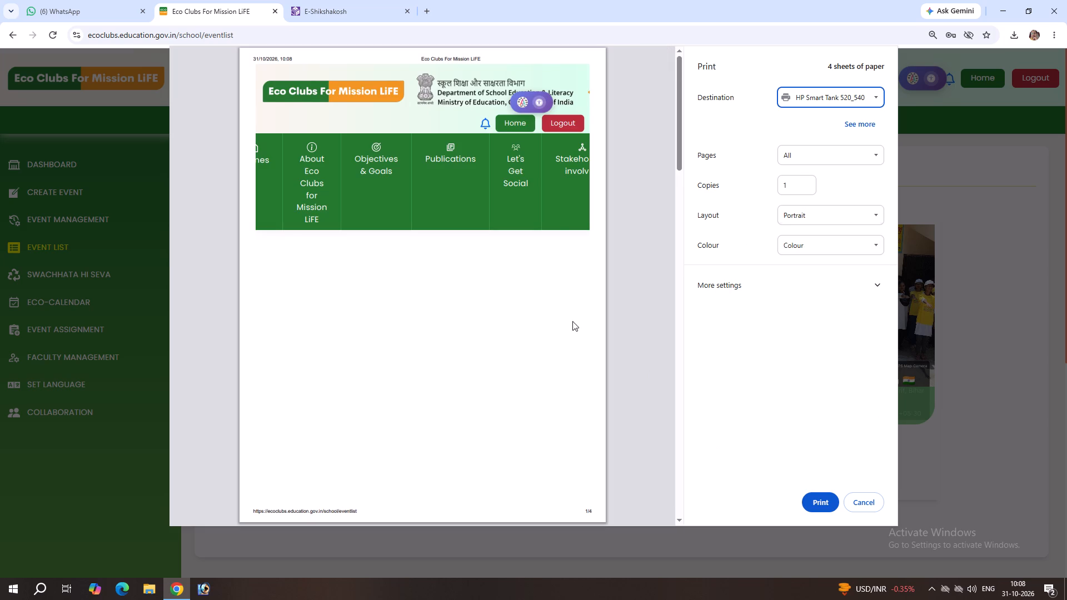
scroll(513, 338, down, 14)
scroll(513, 338, up, 2)
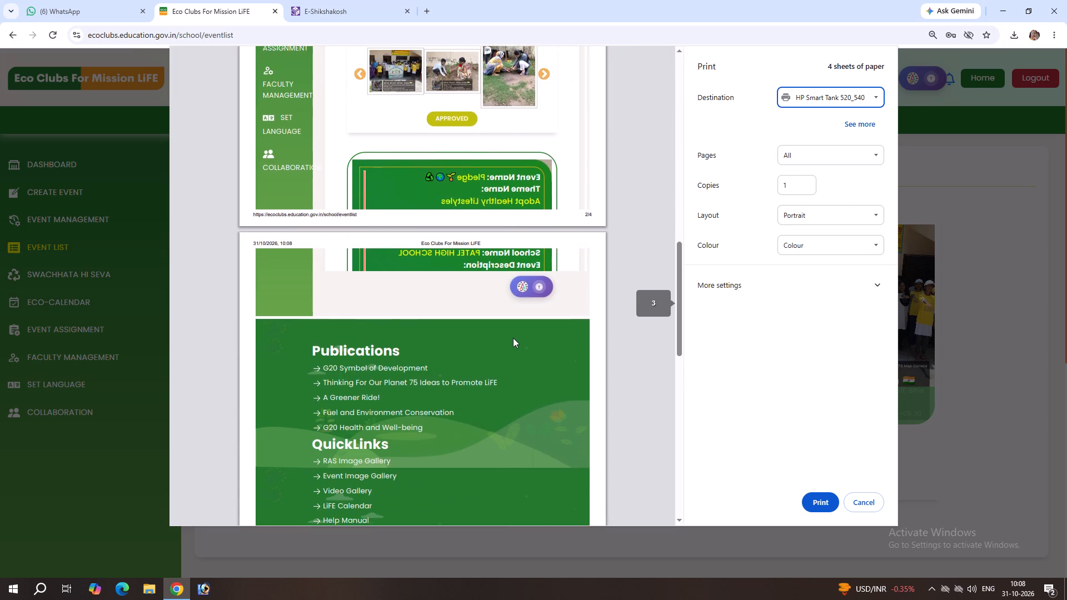
scroll(513, 338, up, 2)
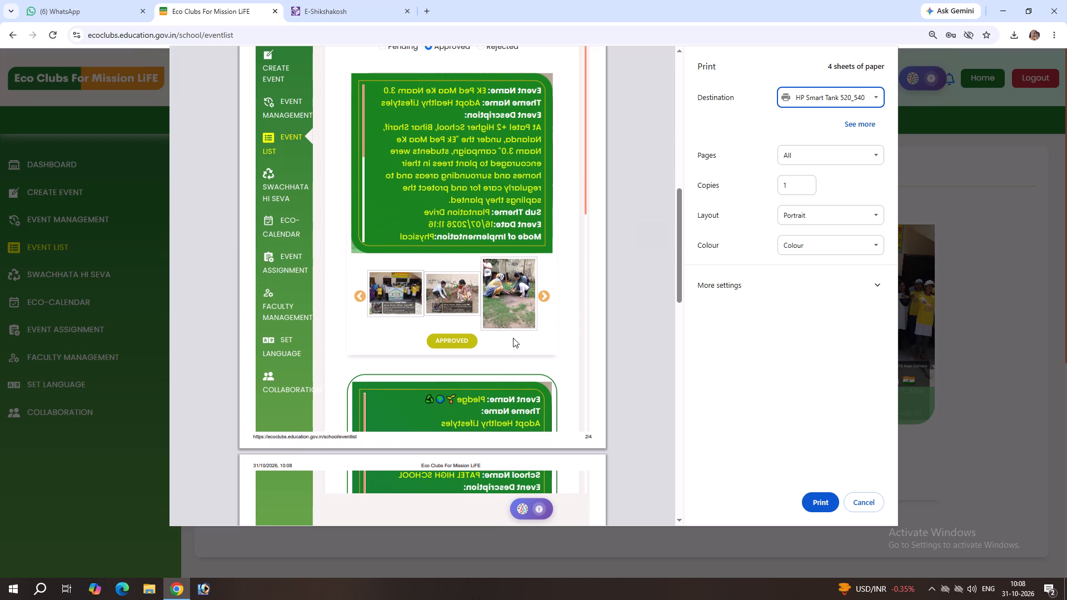
scroll(513, 338, down, 19)
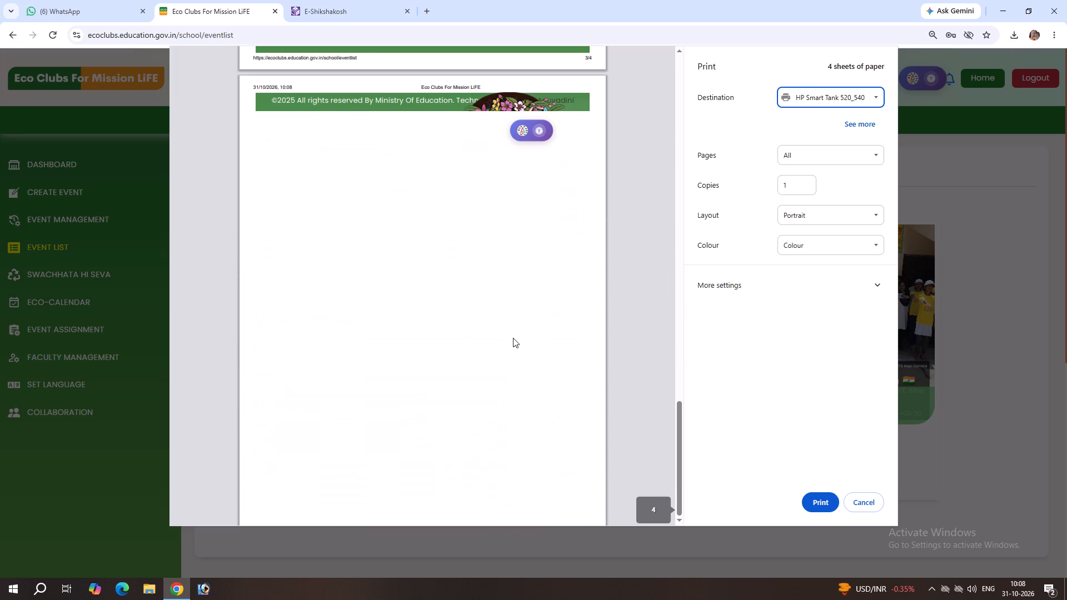
scroll(513, 338, down, 5)
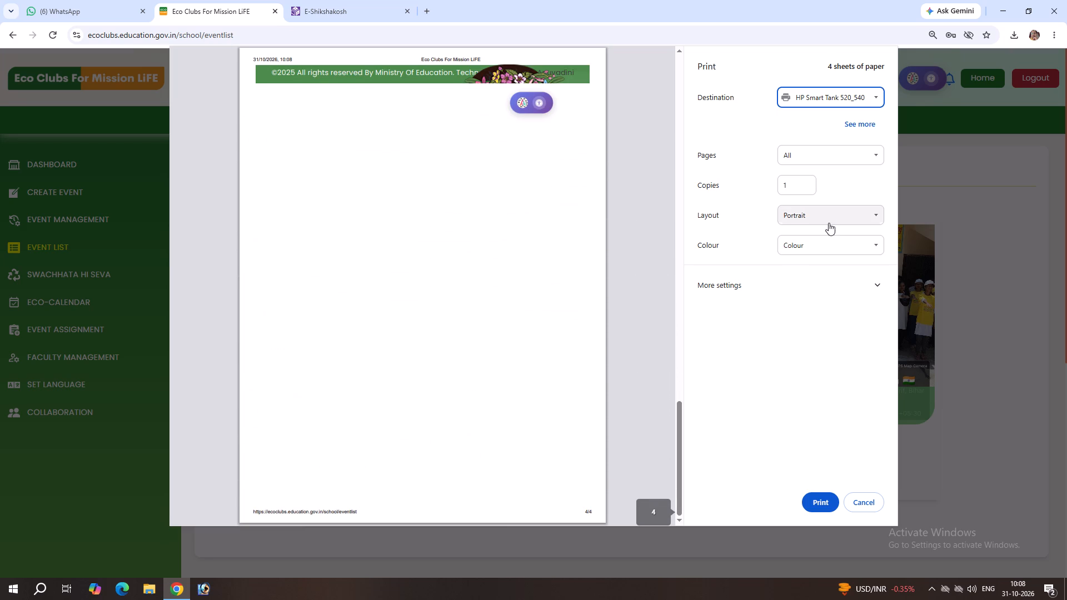
Set the print layout to Landscape, check the preview pages of the approved events, and close the preview without printing.
click(827, 213)
click(822, 242)
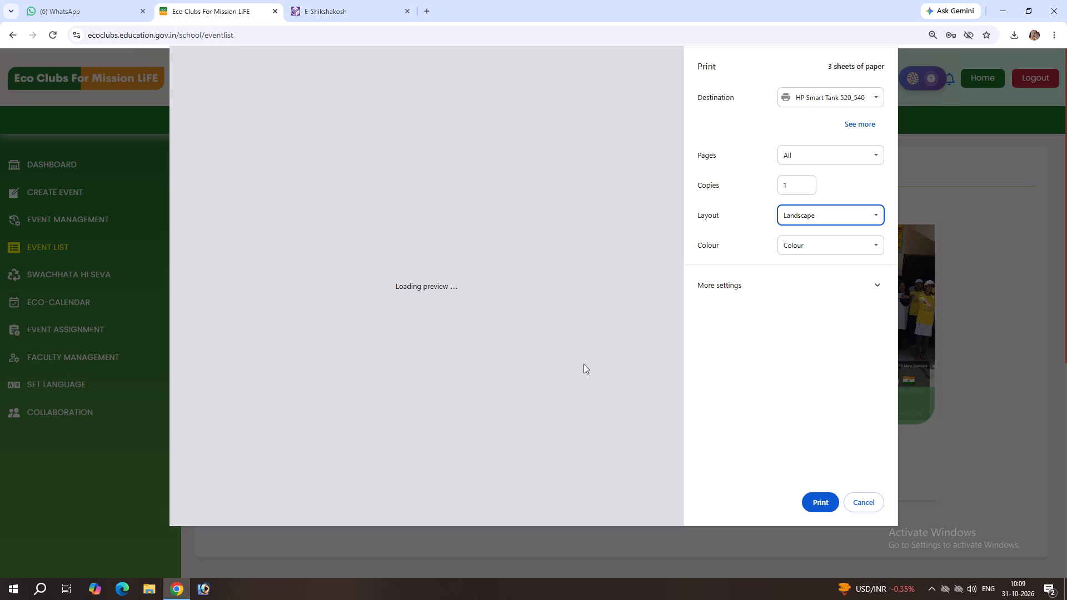
scroll(584, 364, down, 5)
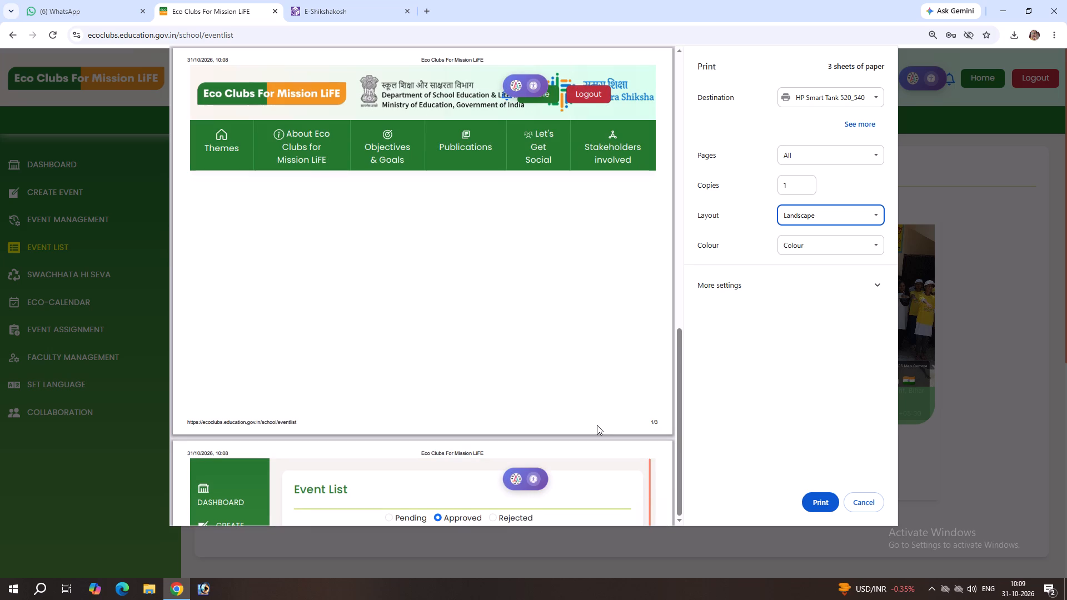
scroll(597, 425, down, 4)
scroll(650, 419, up, 12)
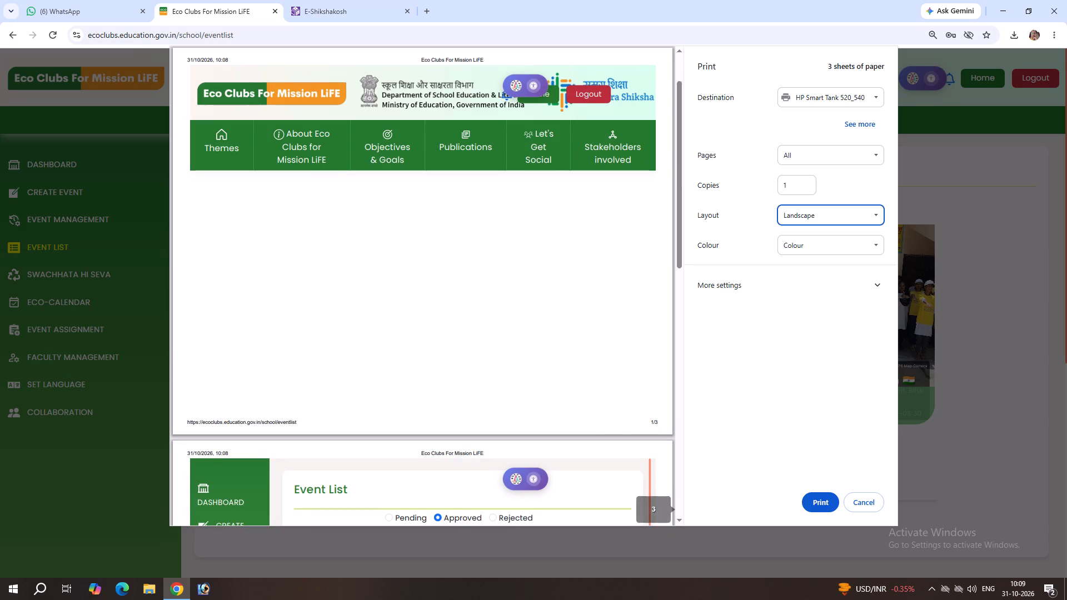
scroll(650, 419, up, 6)
scroll(650, 419, down, 6)
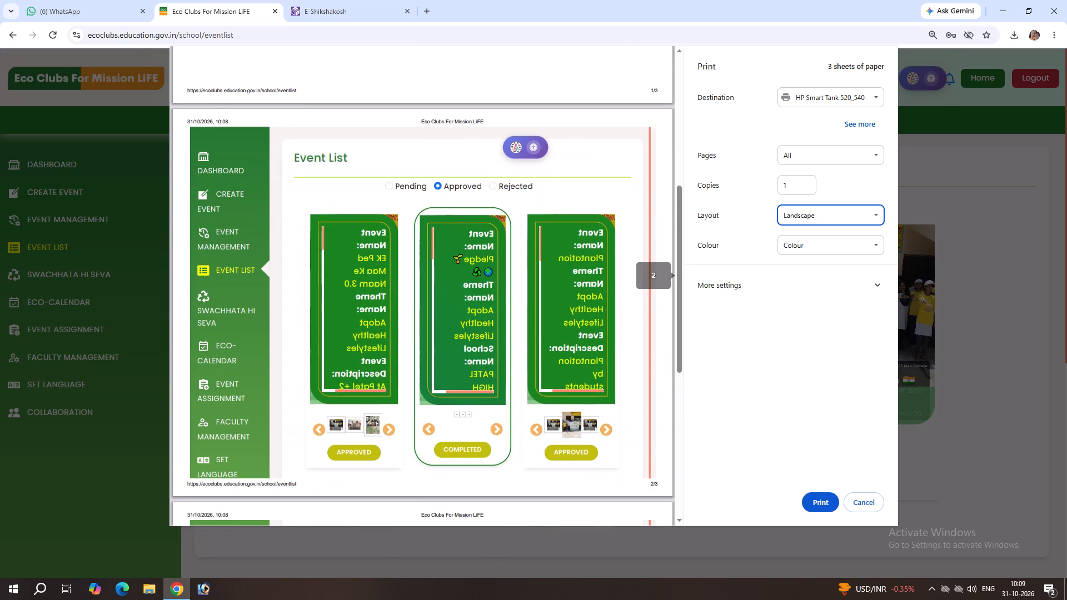
scroll(650, 419, down, 6)
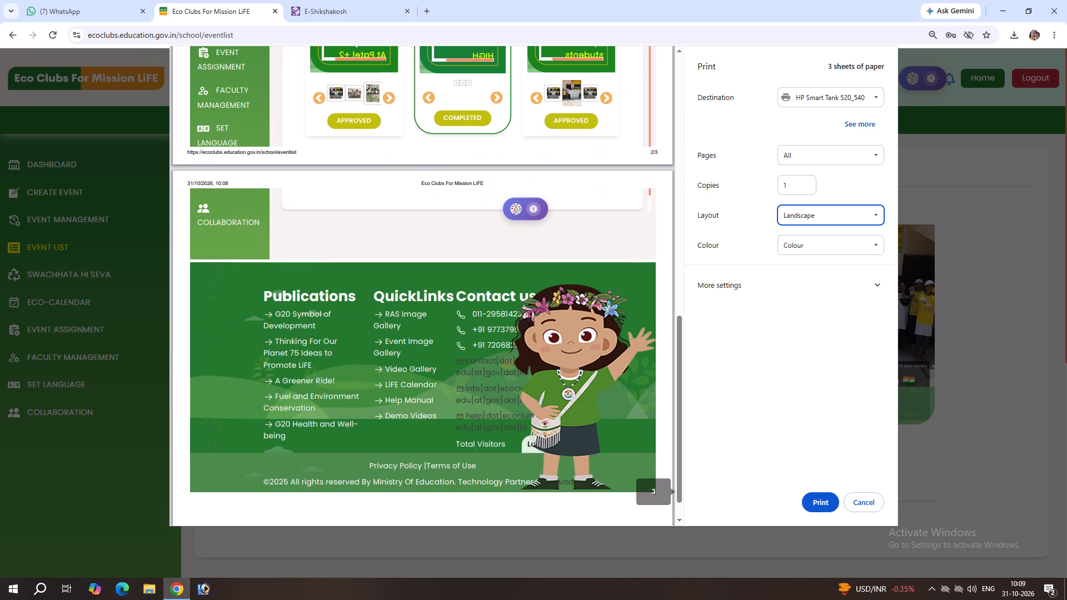
scroll(650, 419, up, 4)
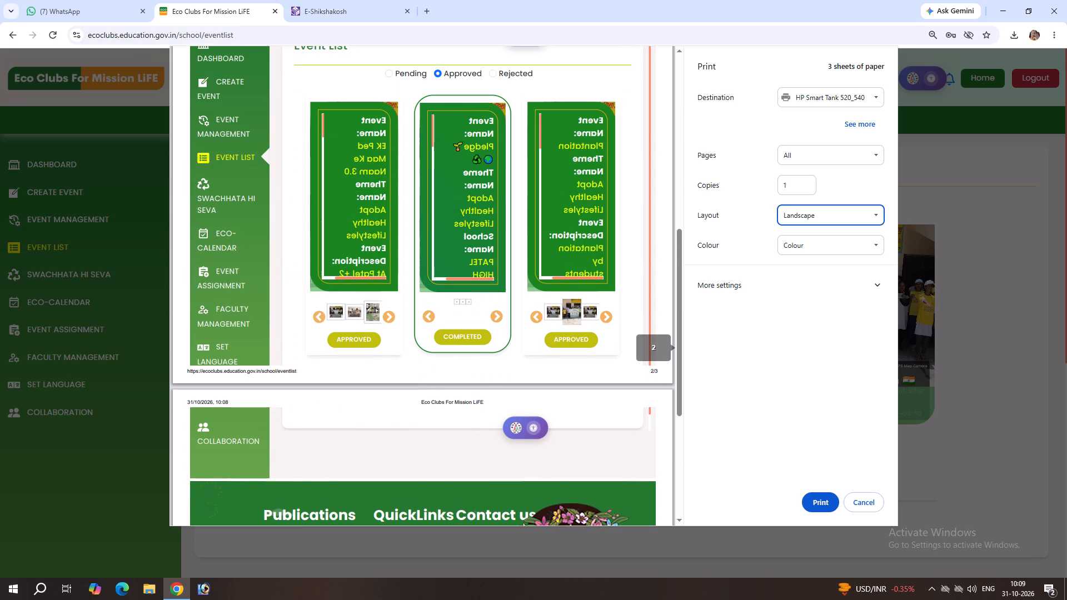
click(871, 506)
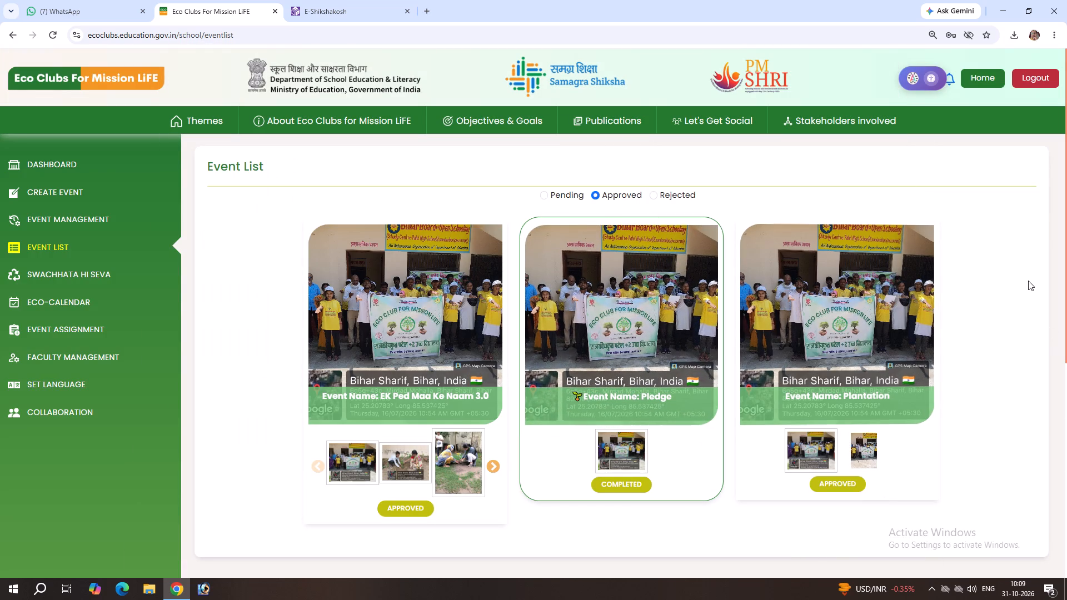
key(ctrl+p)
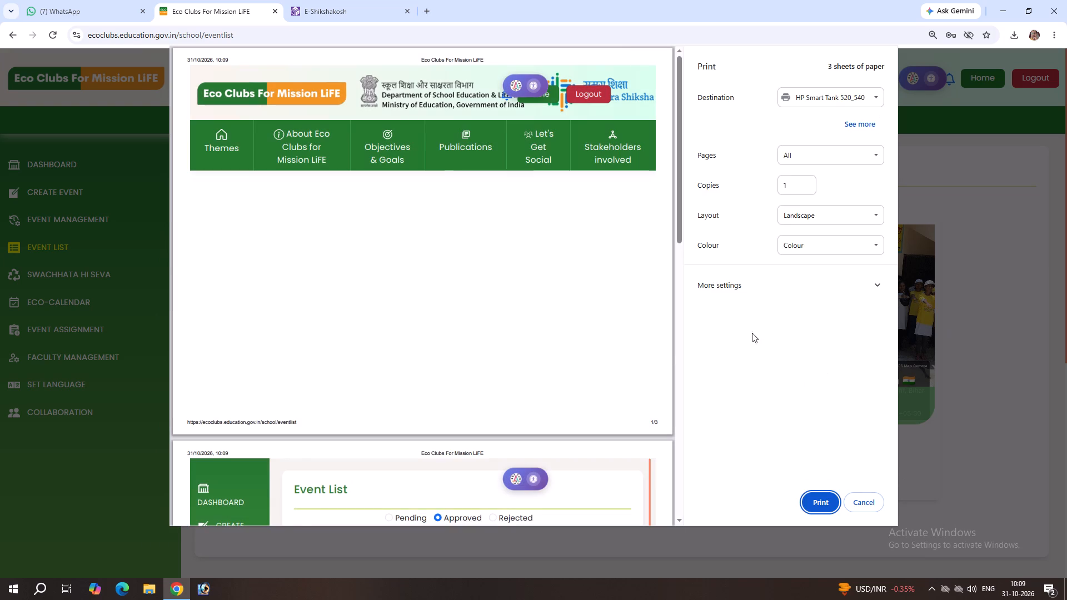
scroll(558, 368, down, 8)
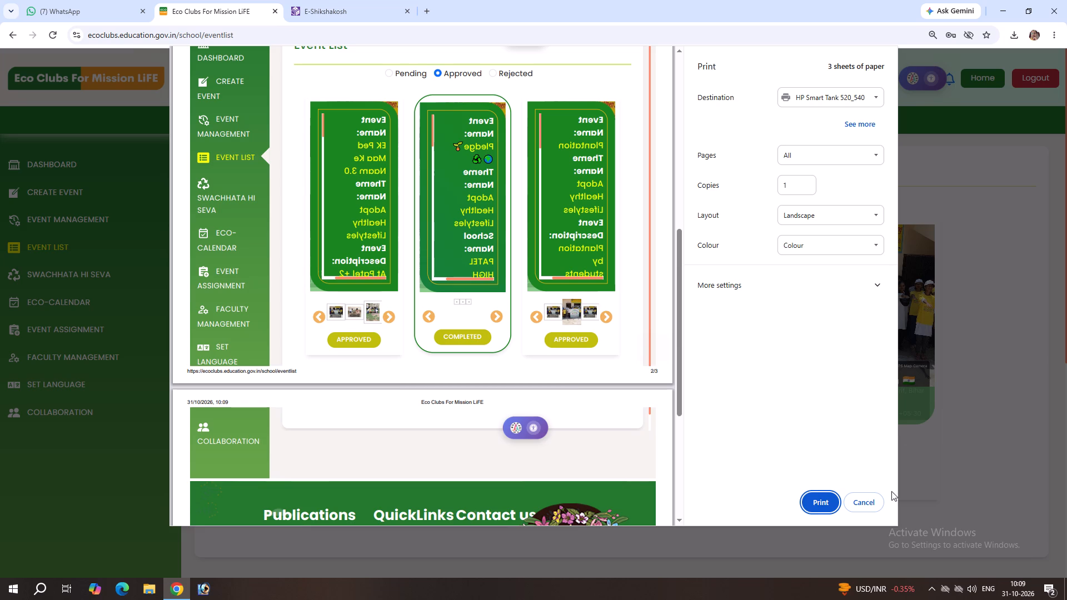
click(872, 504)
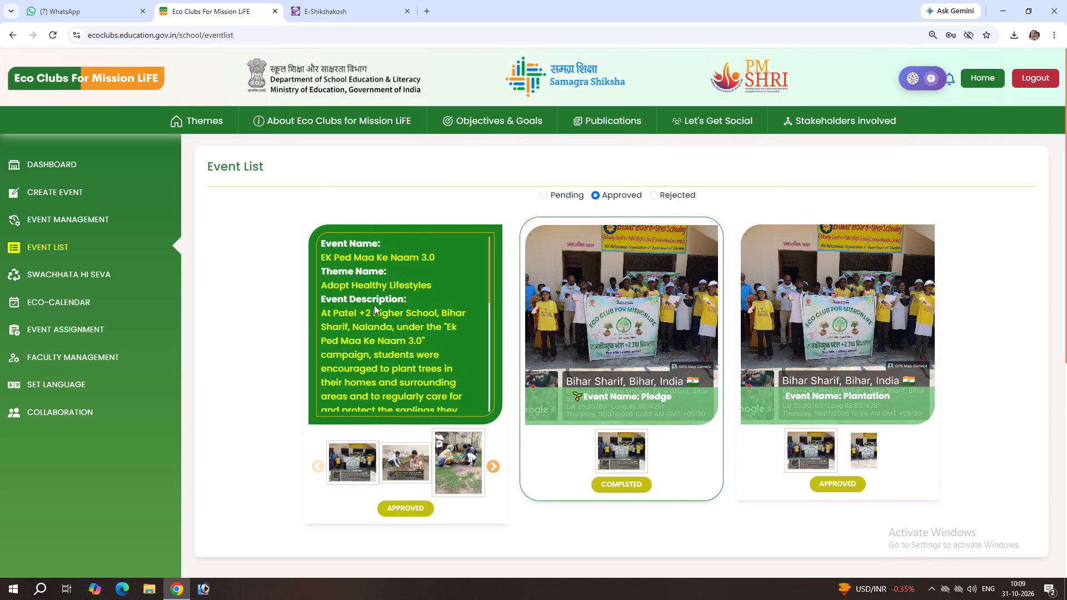
Preview the approved events for printing in Landscape, check the pages, and close the preview without printing.
key(ctrl+p)
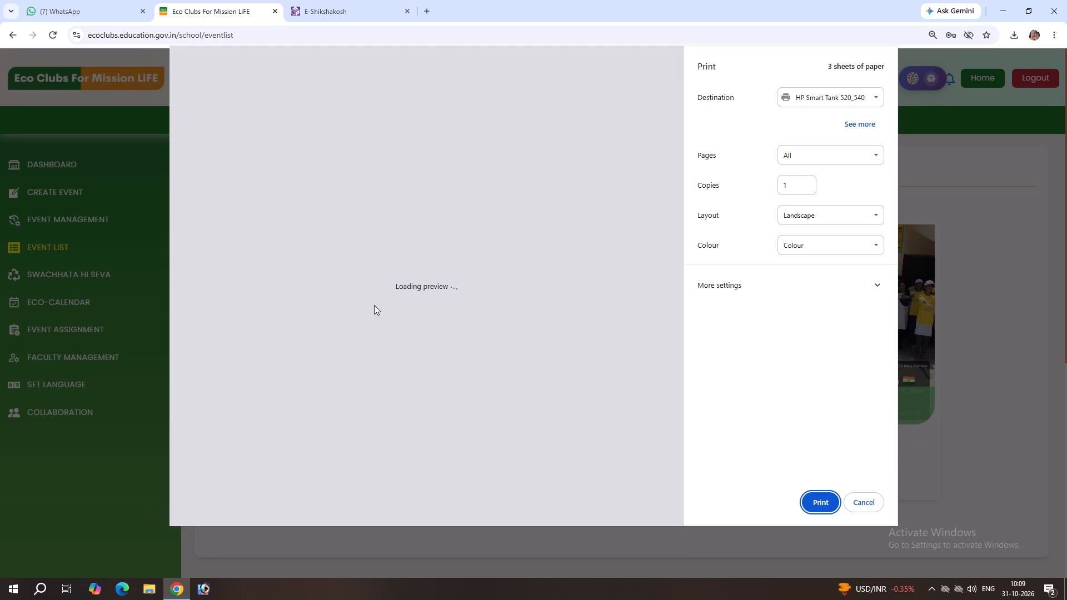
scroll(383, 306, down, 4)
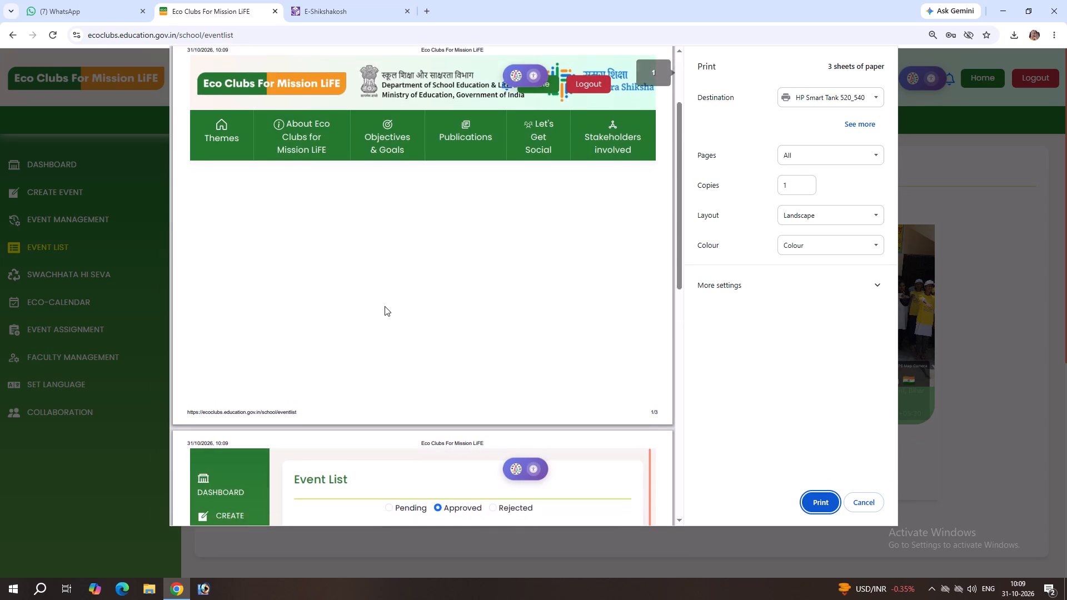
scroll(385, 306, down, 3)
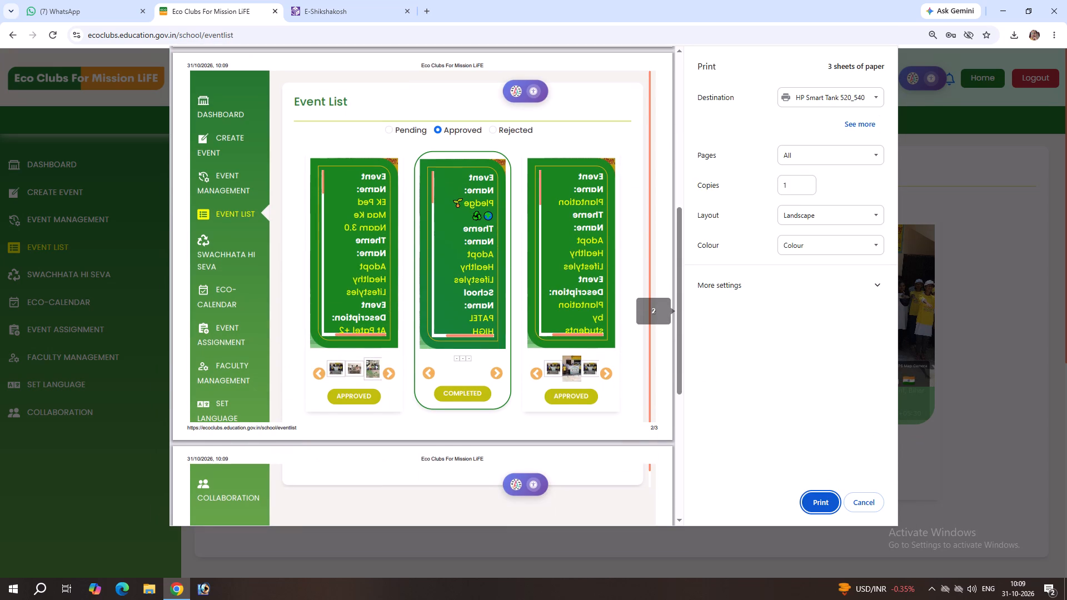
click(858, 501)
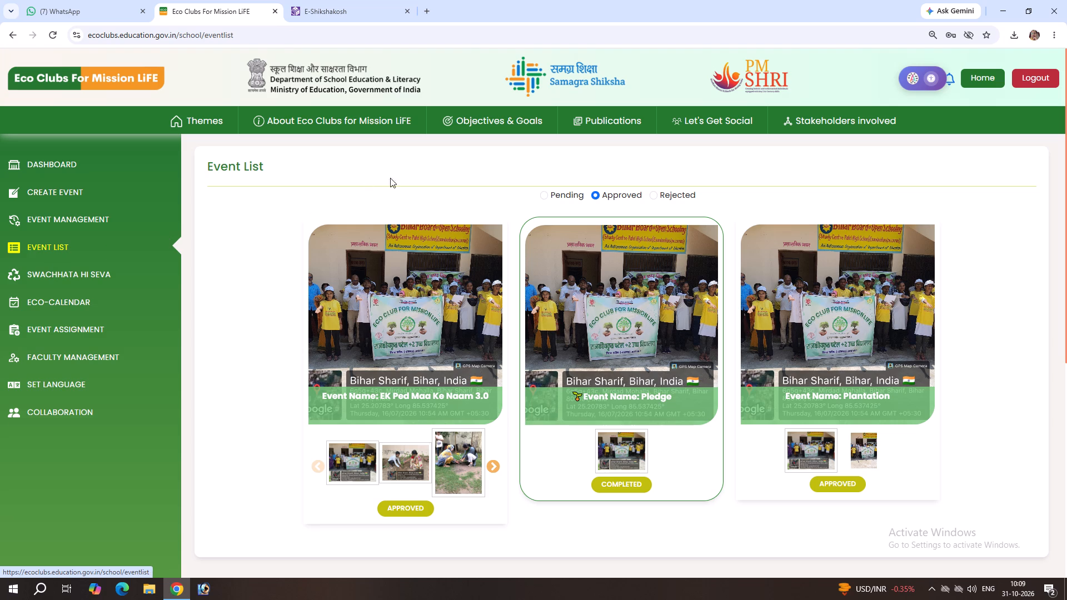
Reopen the print preview of the approved events, examine the page with the event cards, and close it without printing.
right_click(790, 156)
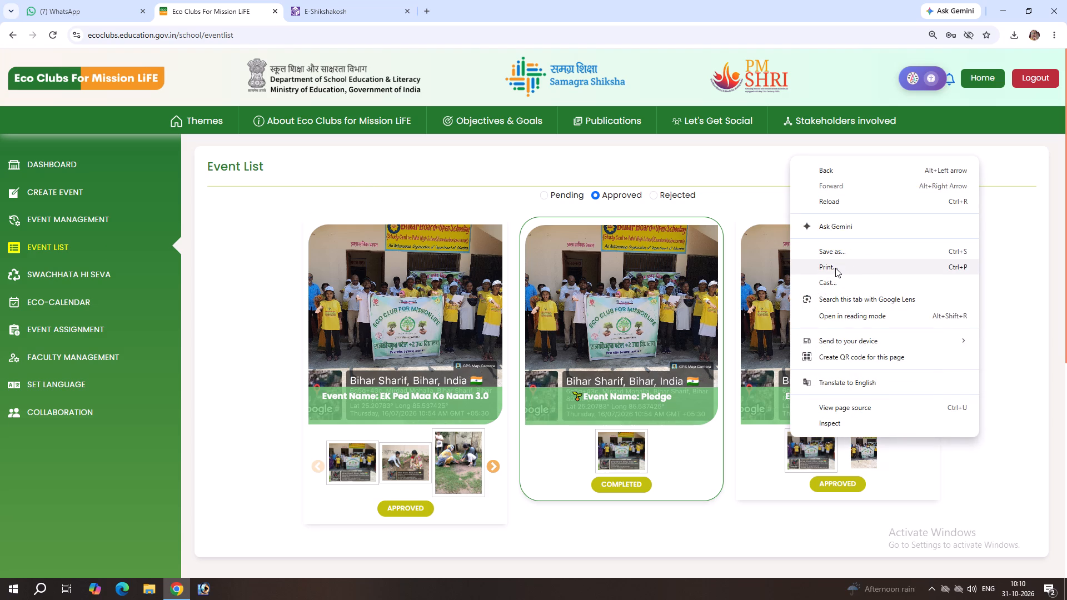
click(835, 268)
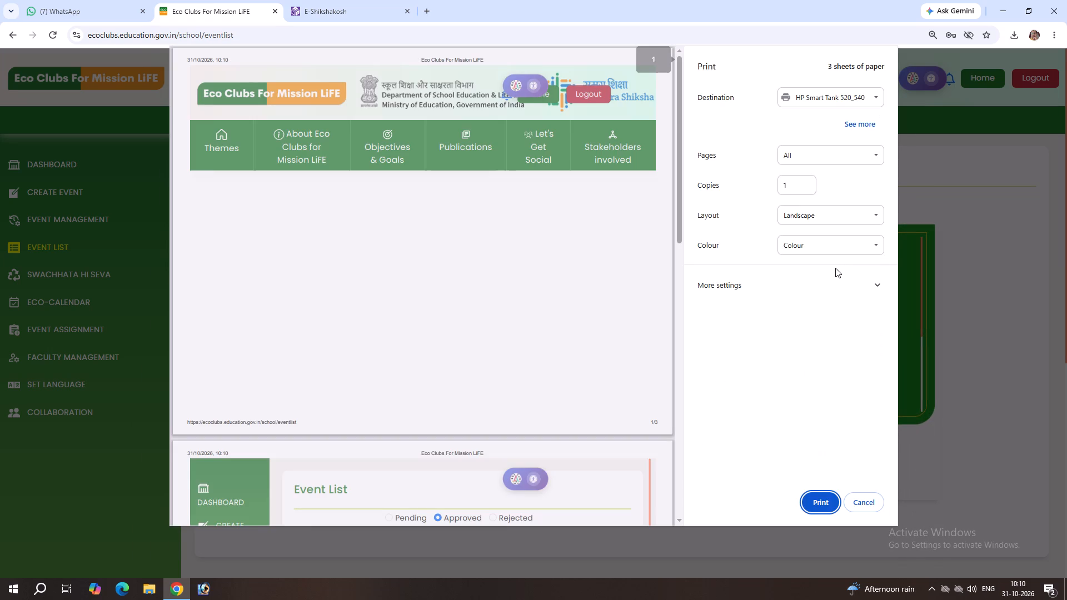
scroll(343, 285, down, 7)
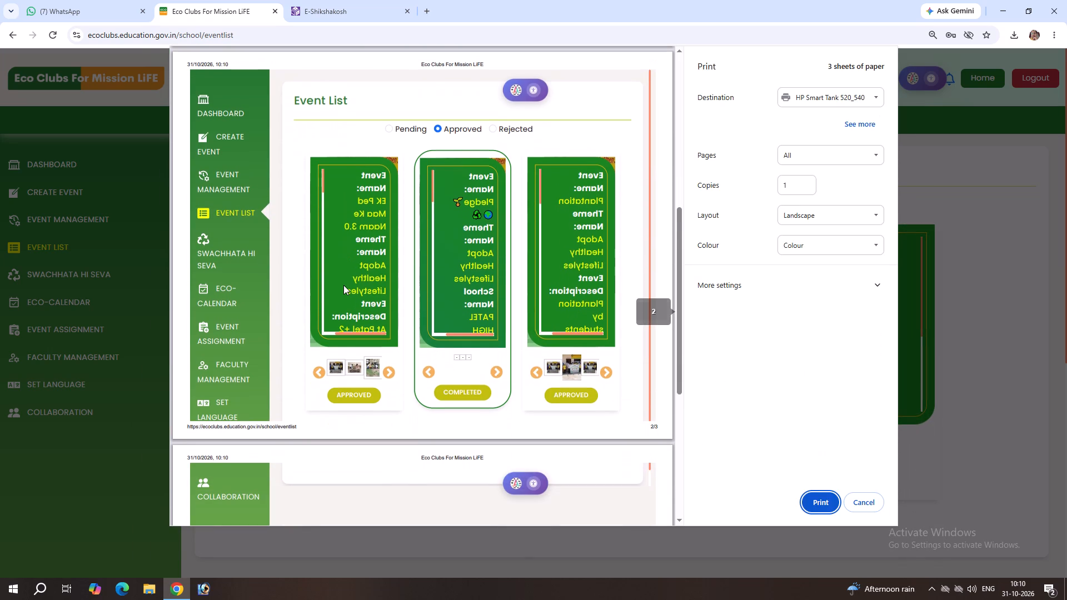
scroll(343, 285, up, 1)
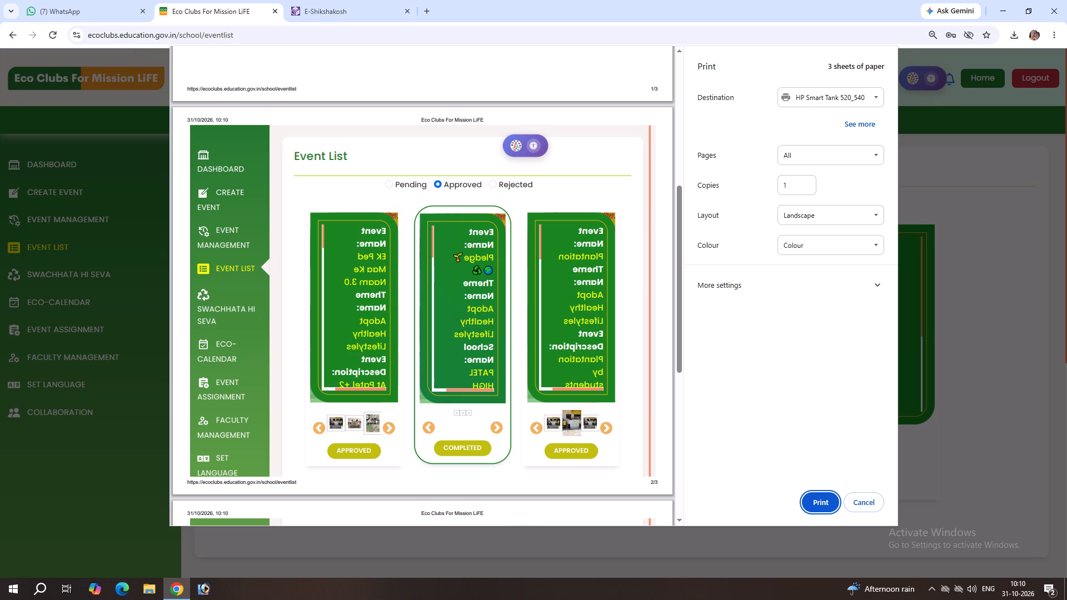
scroll(345, 279, down, 5)
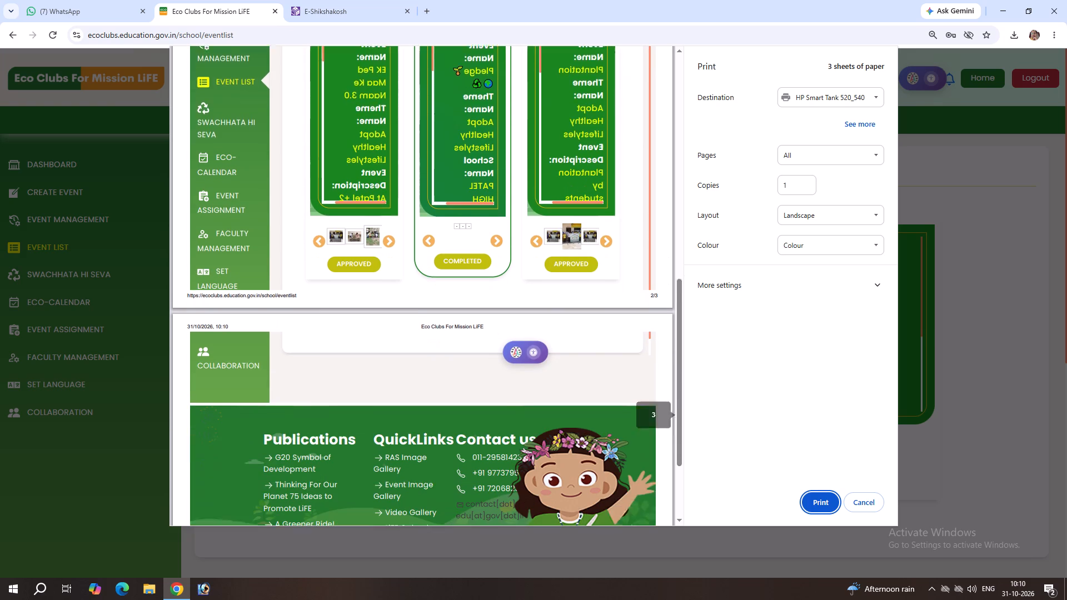
scroll(345, 279, up, 5)
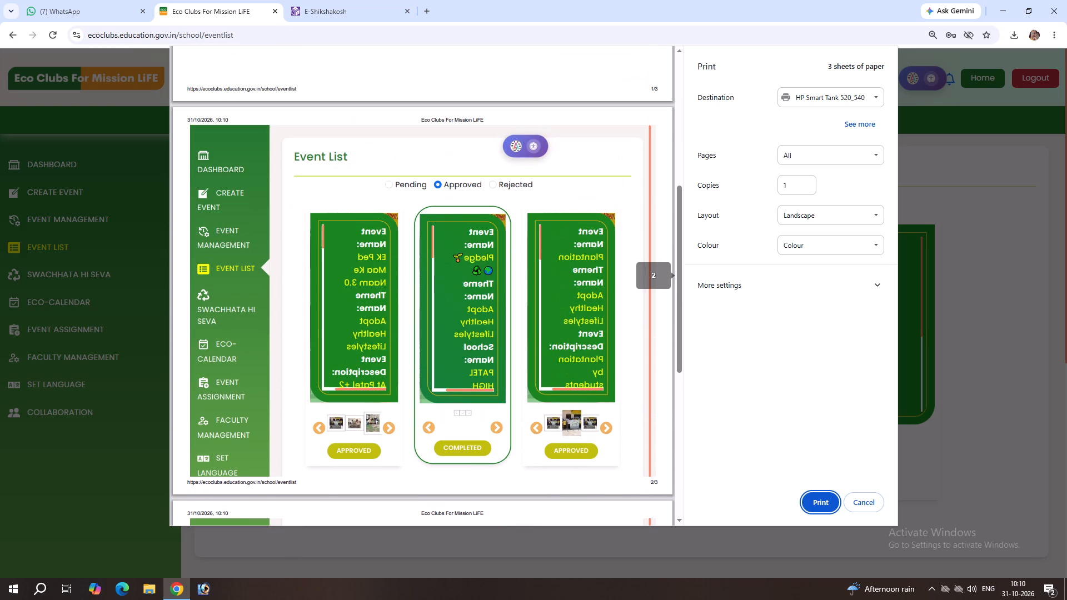
scroll(345, 279, up, 1)
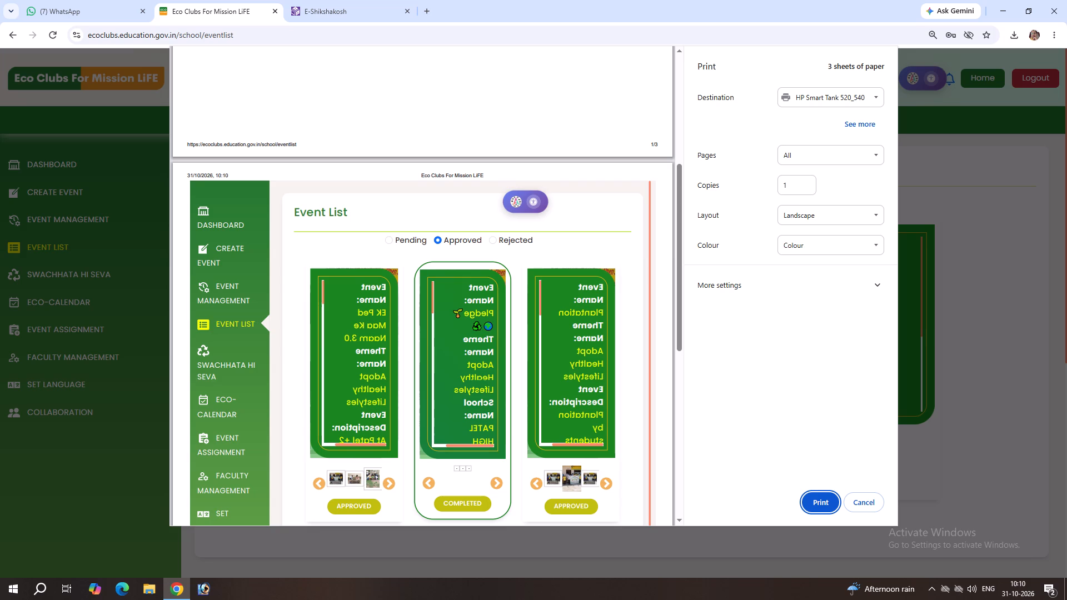
scroll(345, 279, down, 2)
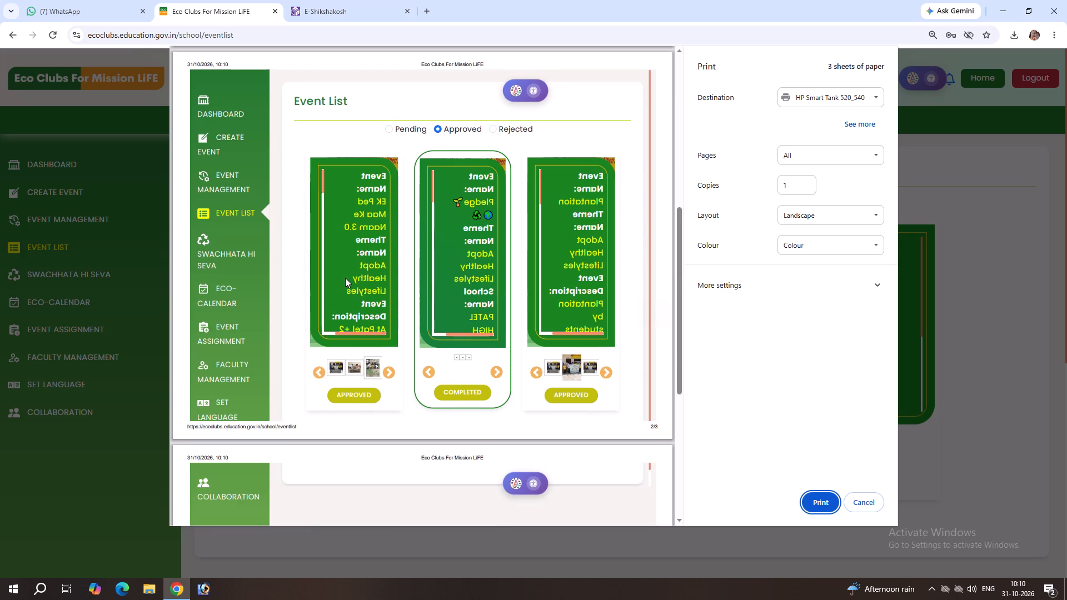
scroll(345, 278, up, 1)
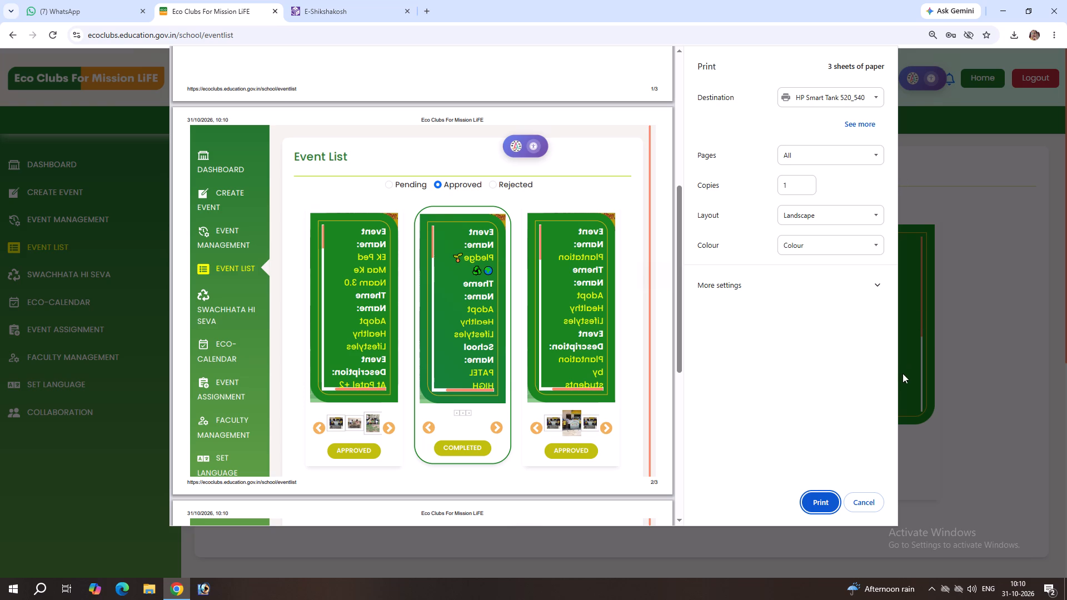
click(864, 501)
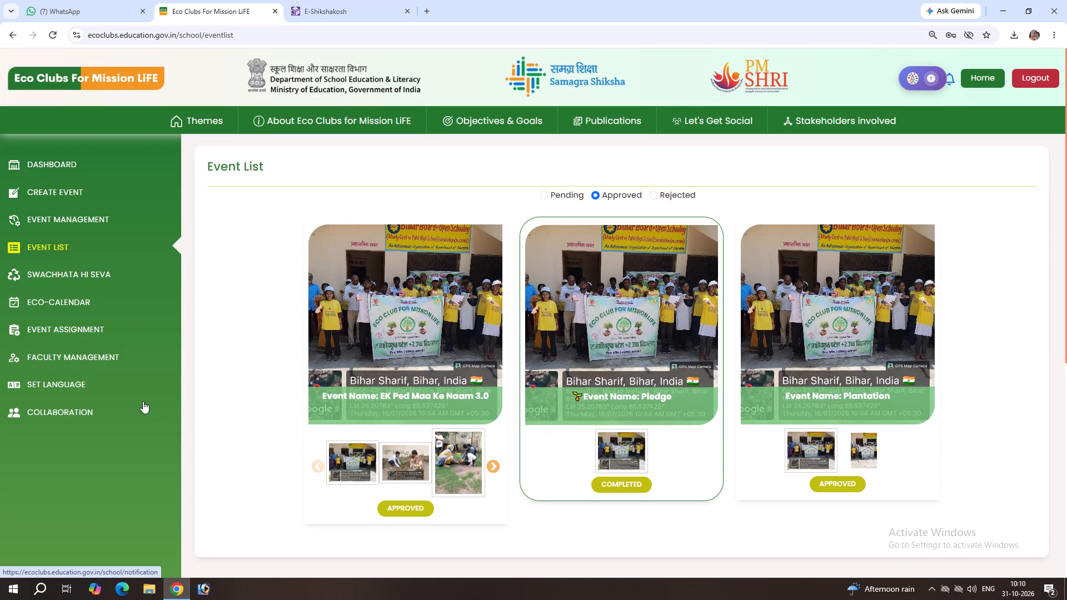
Look through the Event Assignment, Swachhata Hi Seva, Event List and Event Management pages, including the selectable events in Event Management.
click(58, 331)
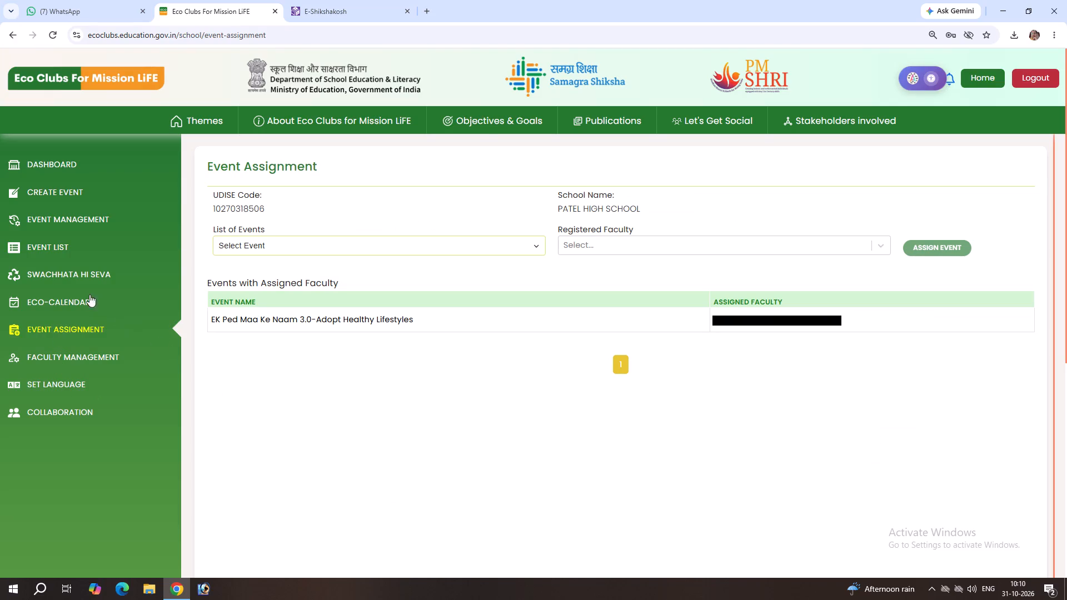
click(72, 277)
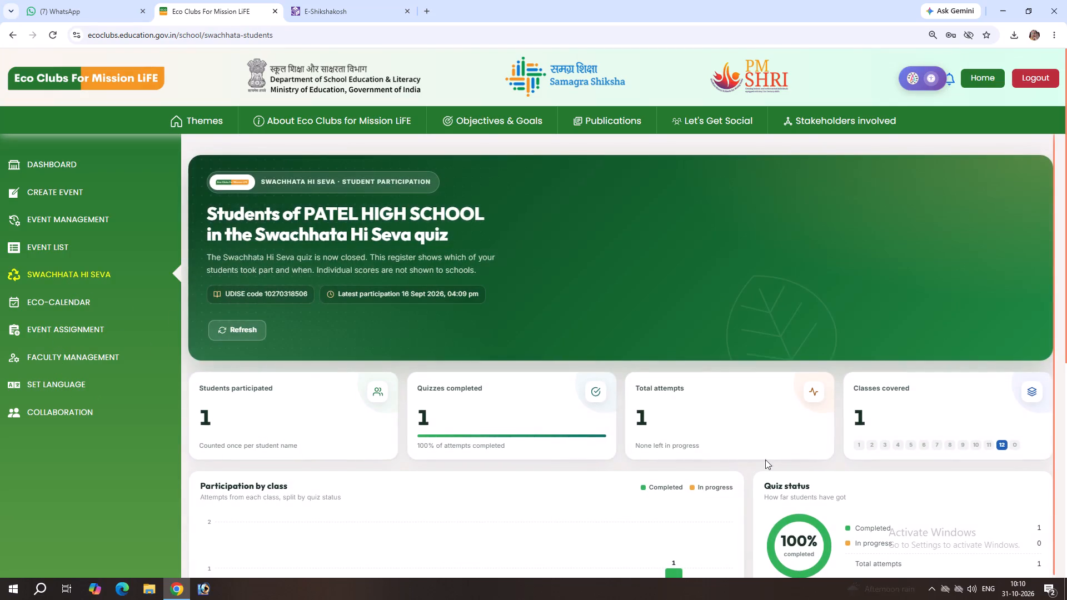
click(50, 248)
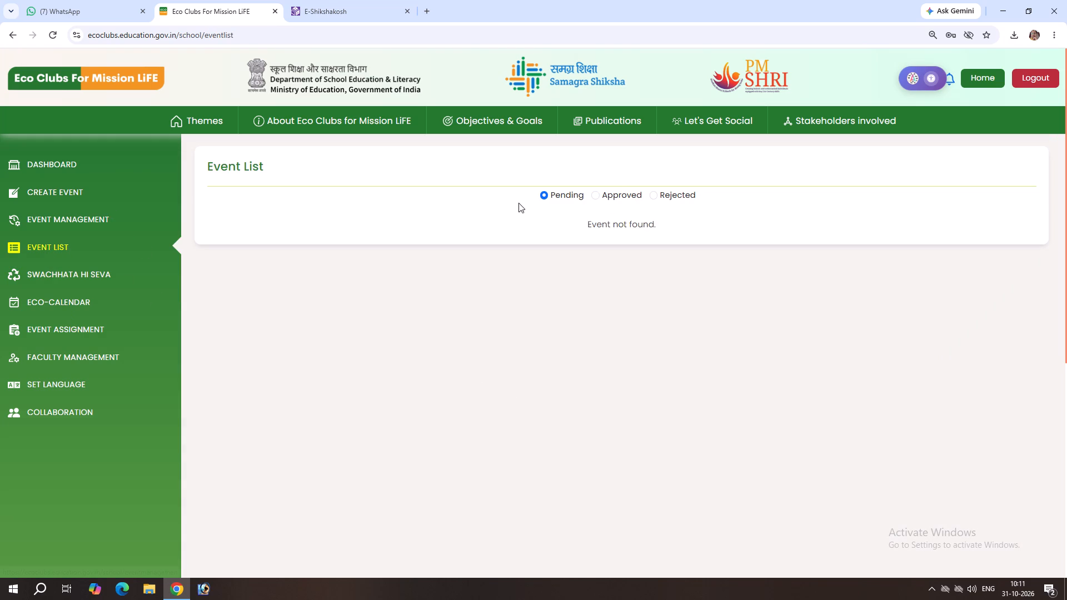
click(76, 219)
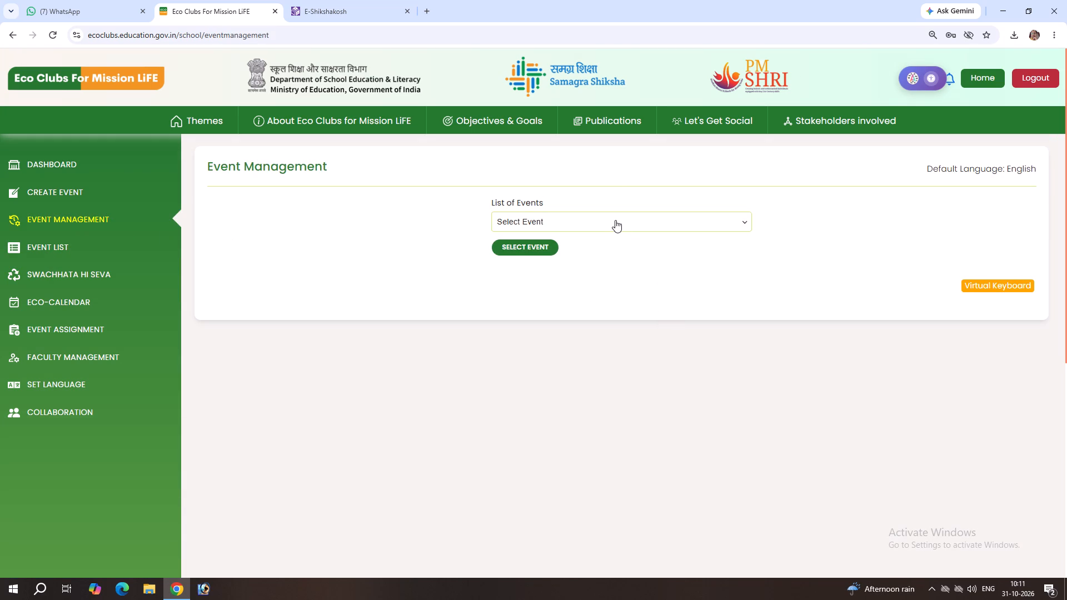
click(615, 220)
click(622, 222)
click(741, 221)
Start a new event in the Create Event form and enter E_WASTE as the name of the event.
click(64, 188)
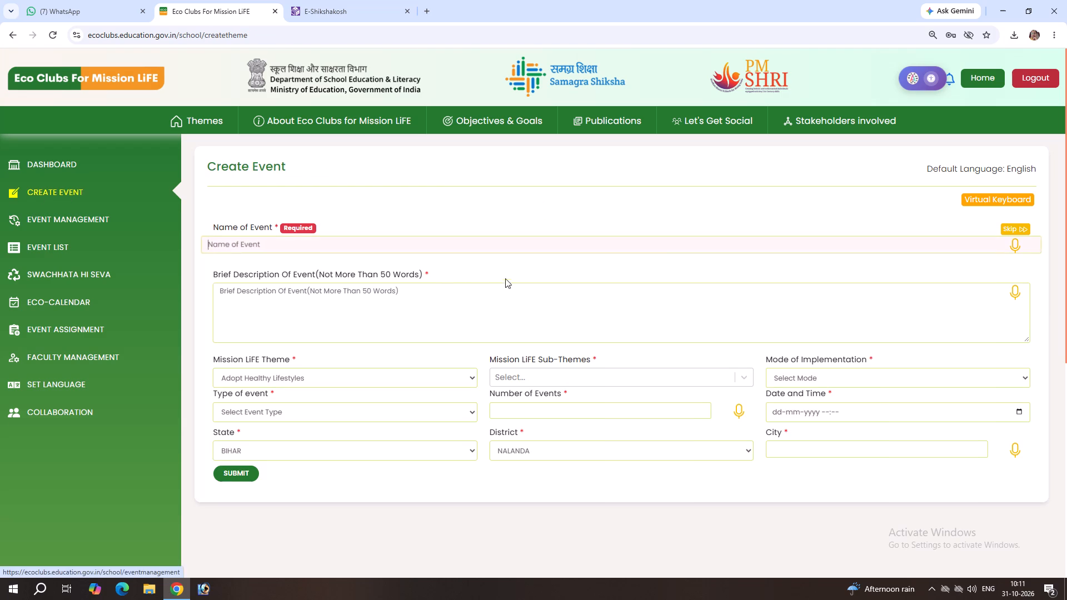
click(285, 245)
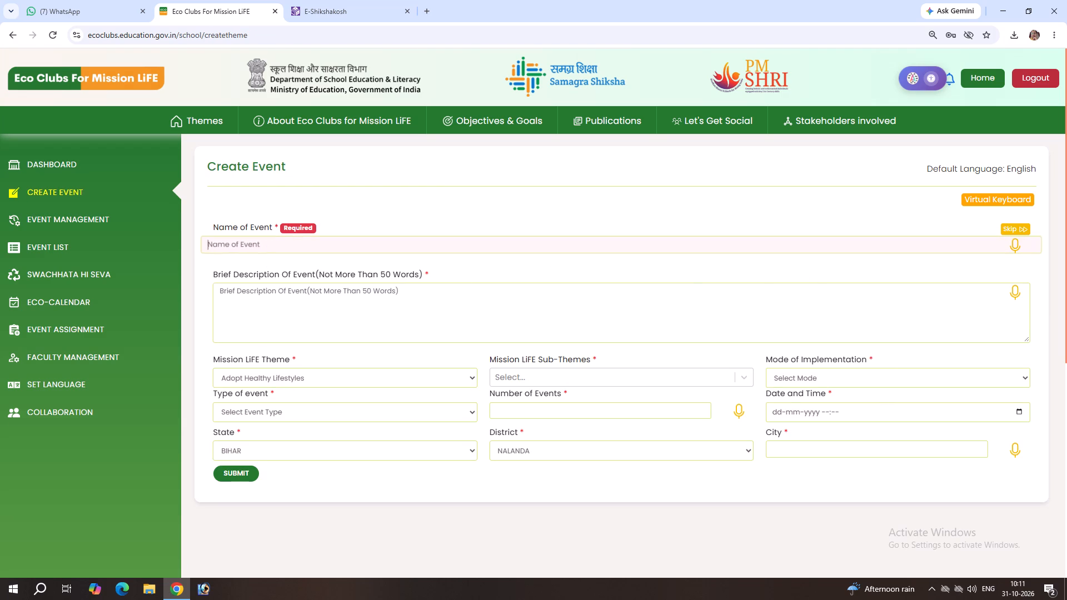
click(260, 249)
key(shift+underscore)
key(BackSpace)
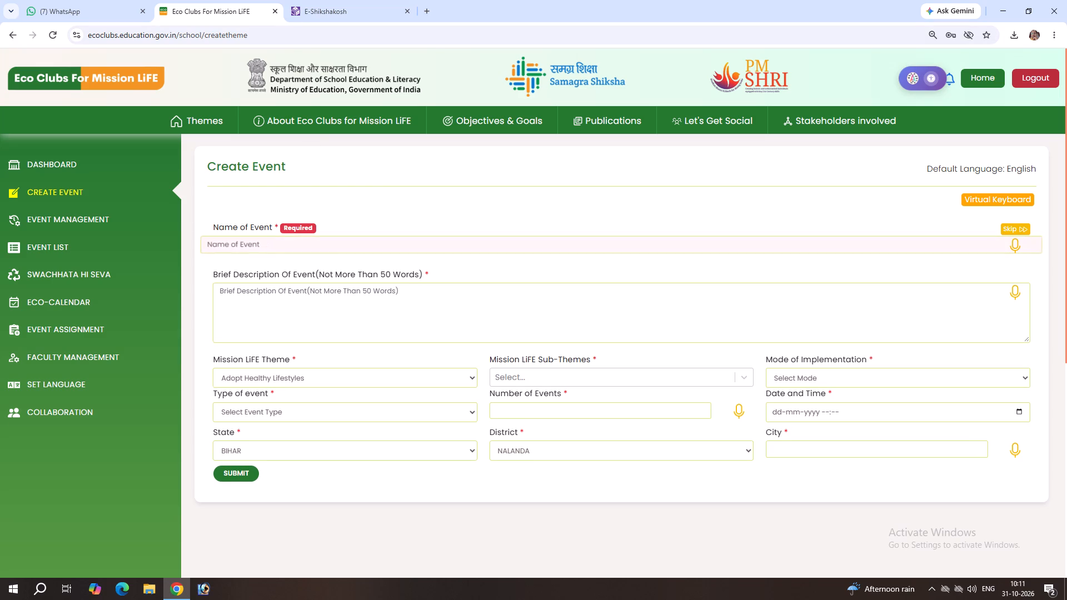
key(e)
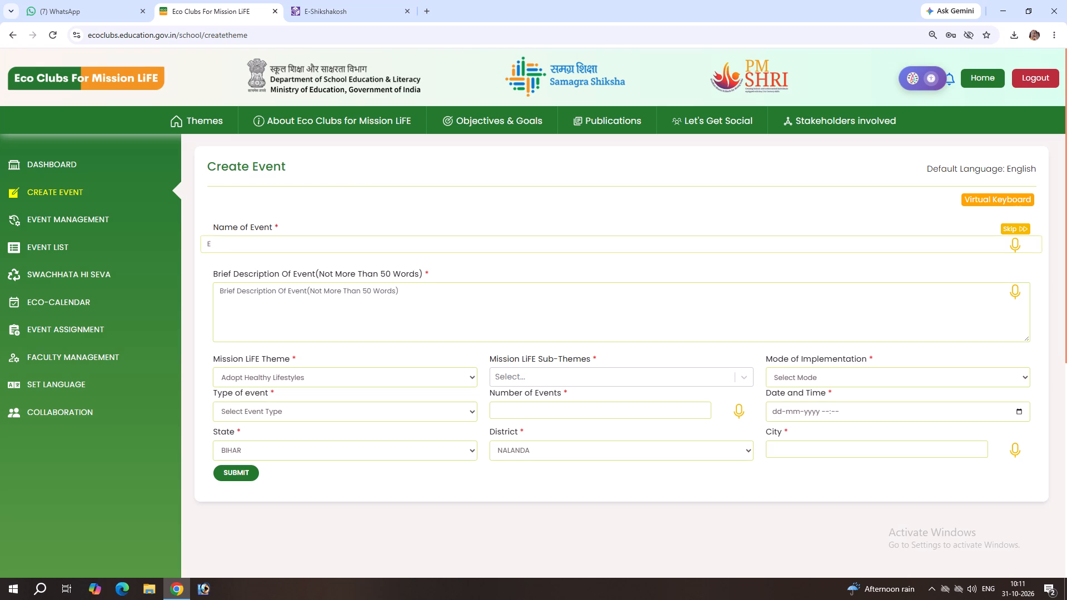
key(shift+underscore)
text(wA)
text(TE)
key(BackSpace)
key(BackSpace)
key(BackSpace)
key(BackSpace)
key(w)
key(a)
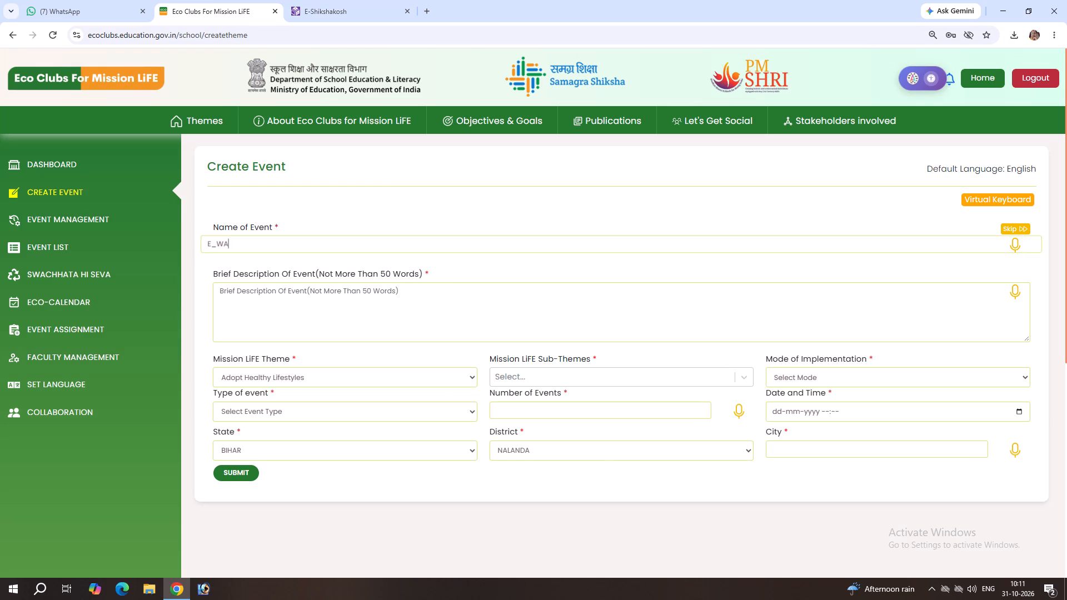
key(s)
text(TE)
click(313, 297)
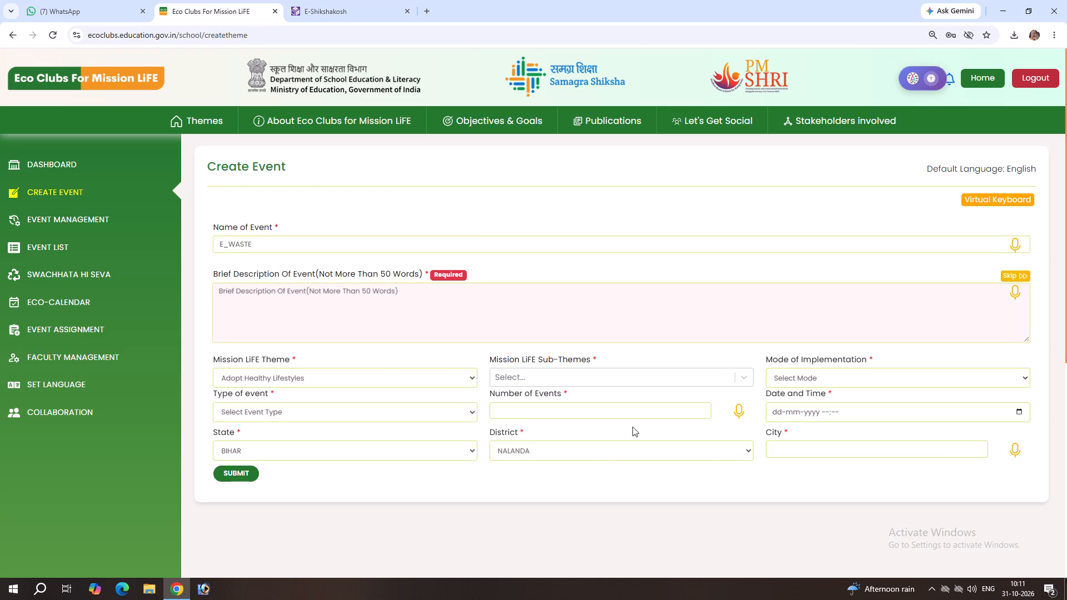
click(428, 10)
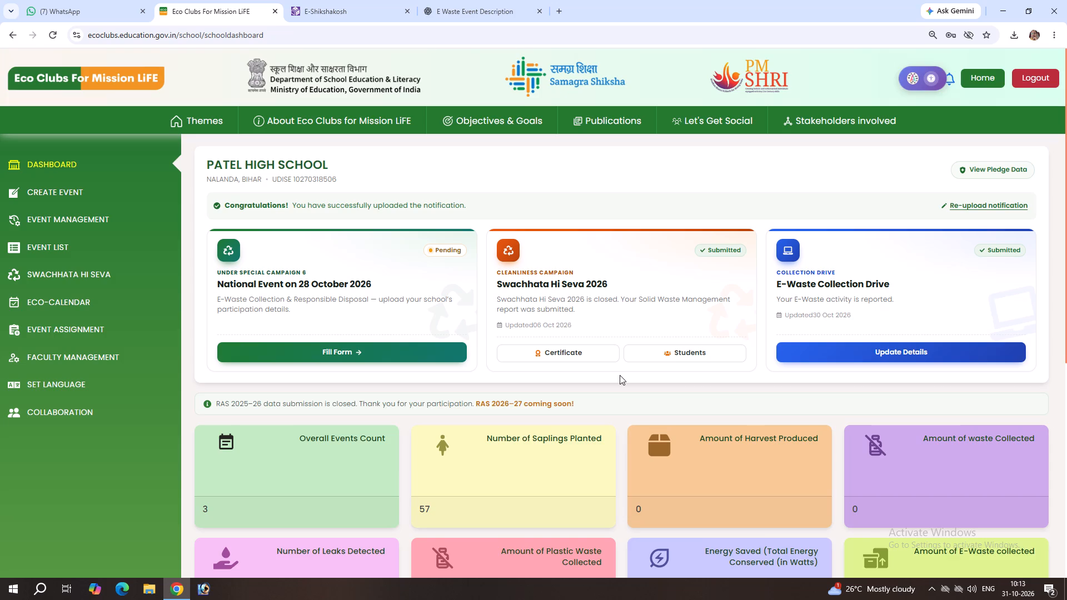
scroll(620, 375, down, 2)
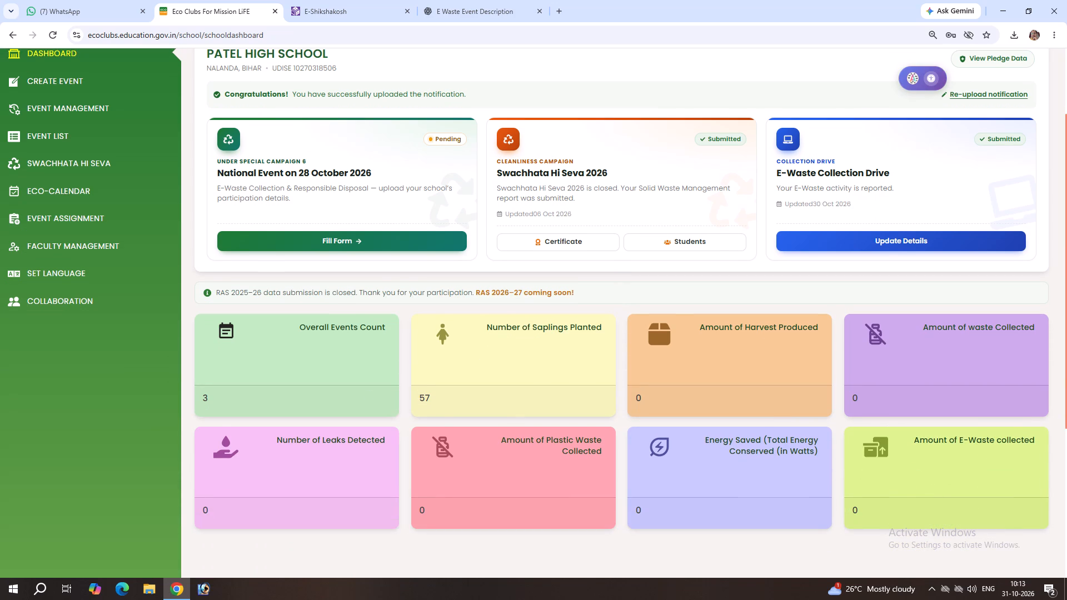
click(442, 335)
click(515, 335)
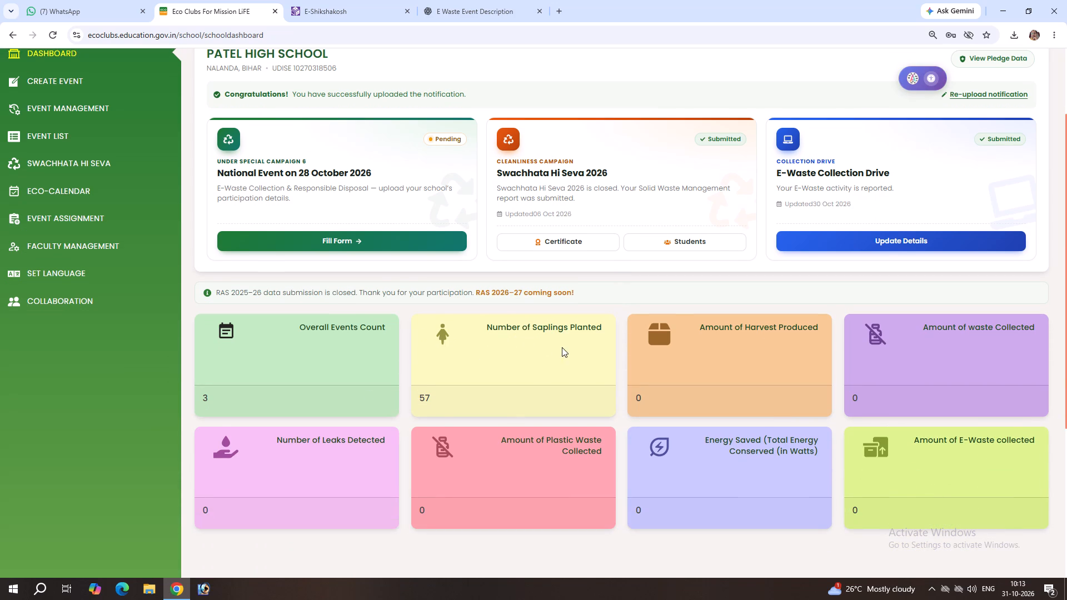
click(562, 347)
click(593, 387)
scroll(411, 393, up, 4)
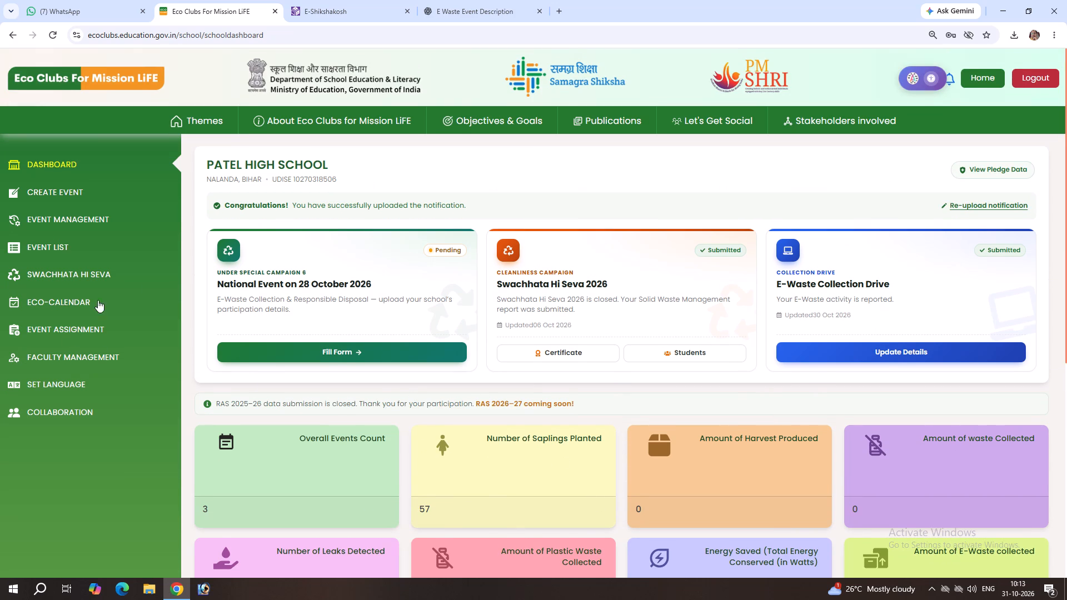
Open the school's pledge data and examine the Environment Day 2026 pledge form through its update option.
click(991, 167)
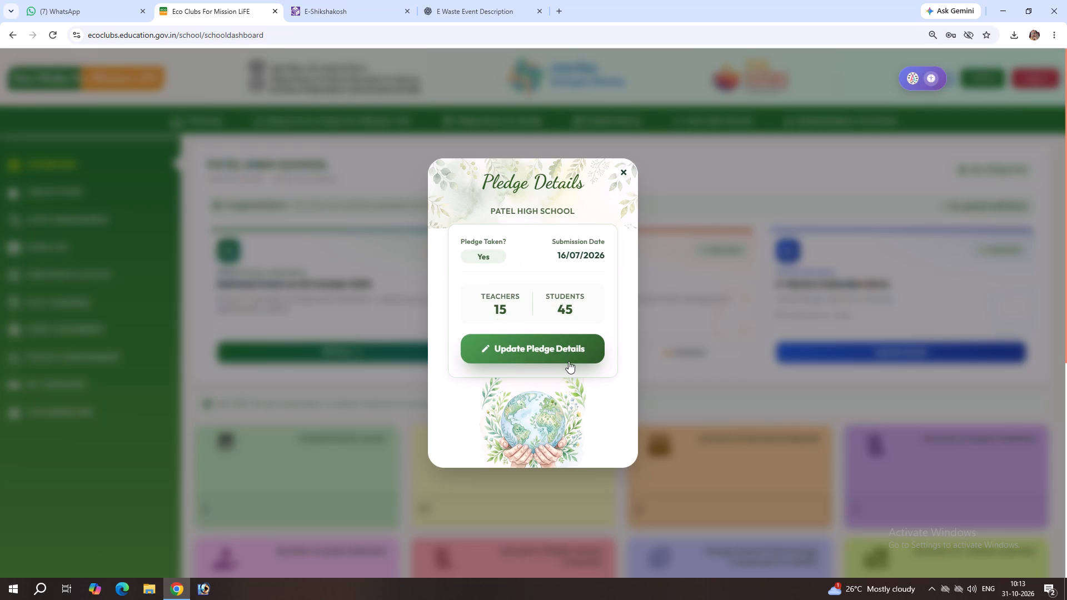
scroll(549, 285, down, 4)
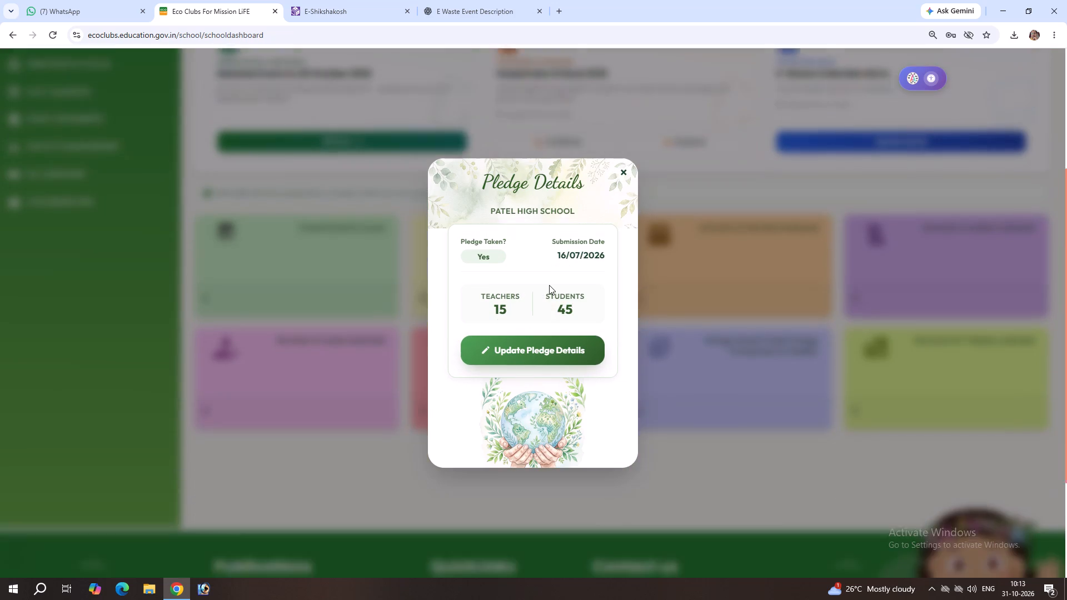
scroll(549, 285, up, 4)
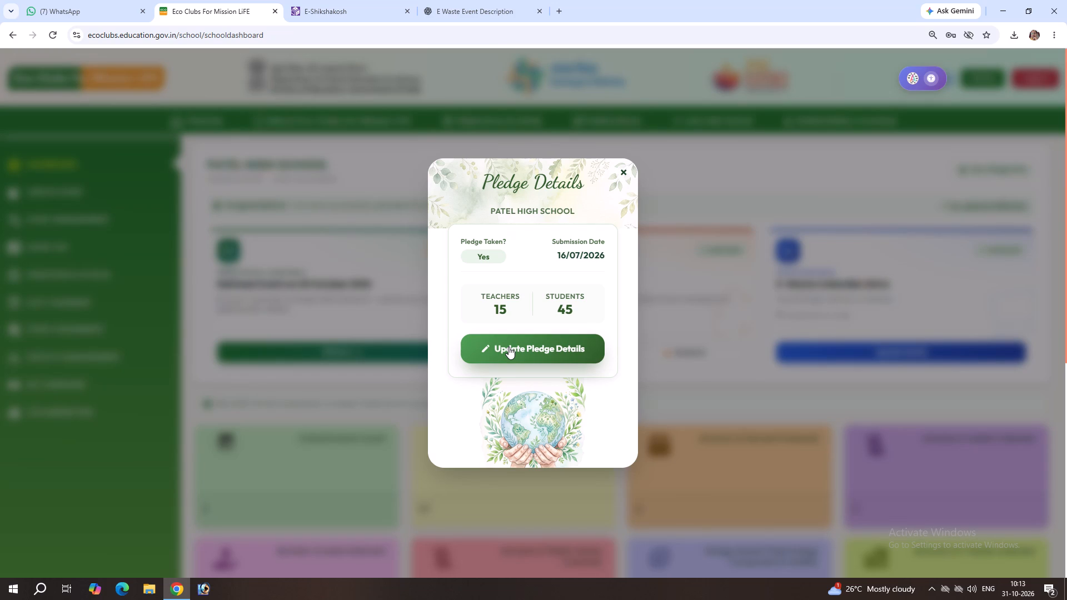
click(508, 347)
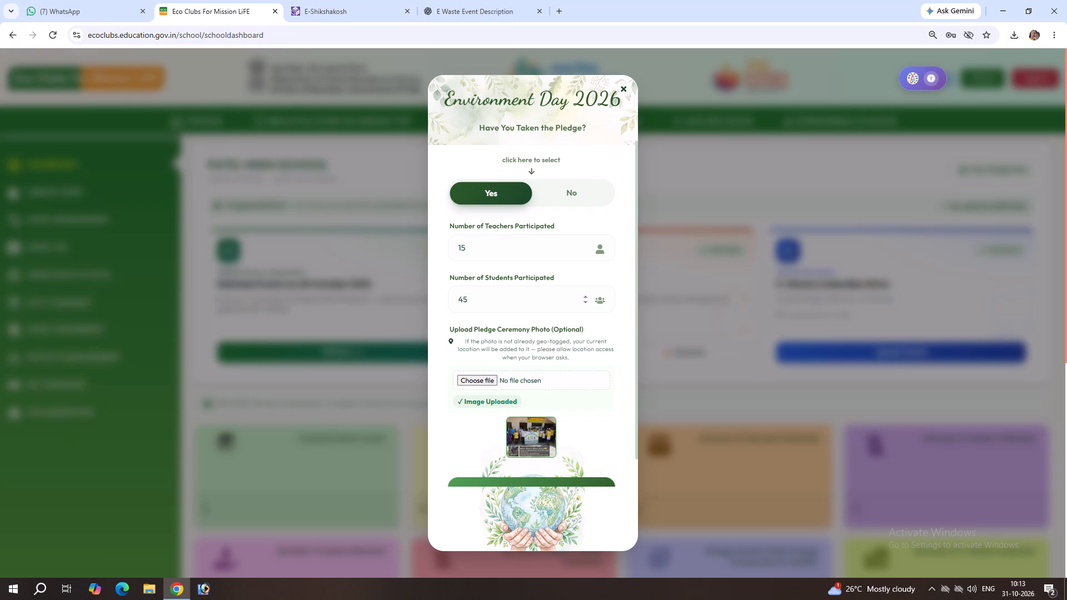
scroll(570, 379, down, 5)
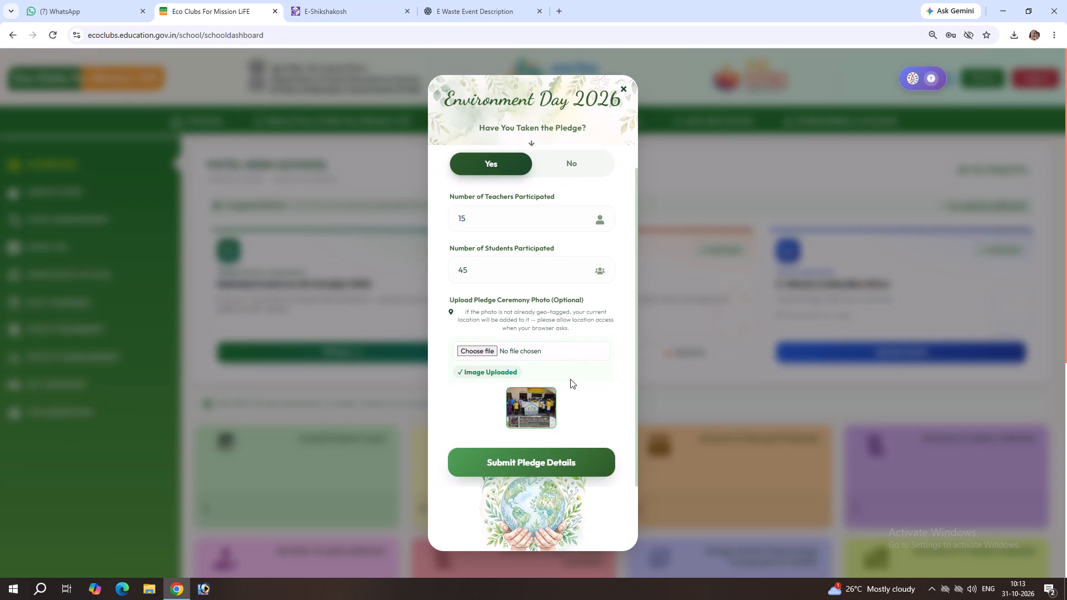
scroll(570, 379, up, 1)
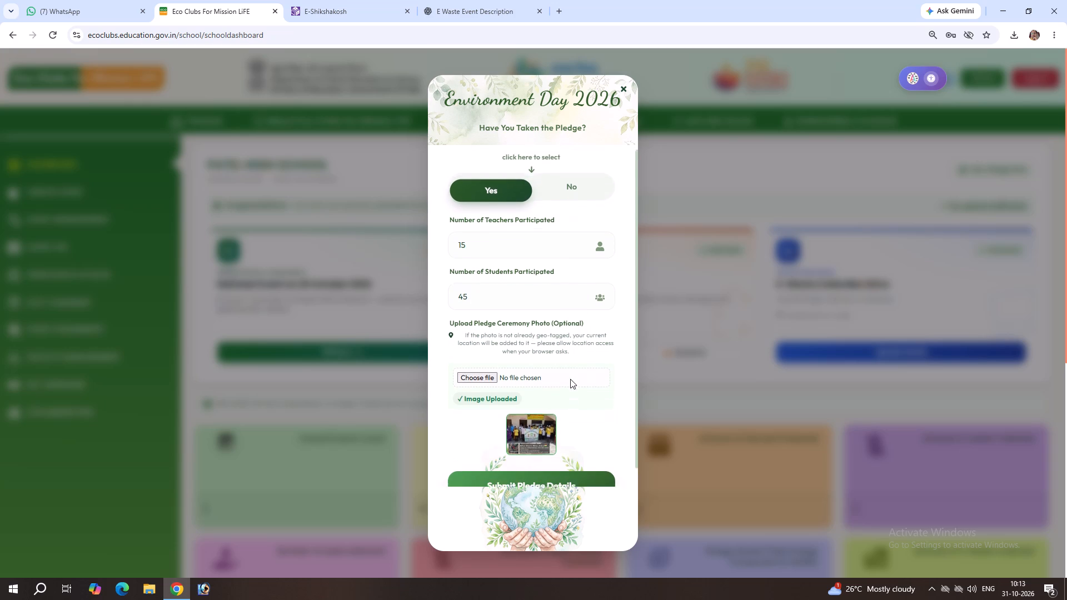
scroll(570, 379, down, 1)
scroll(570, 379, up, 3)
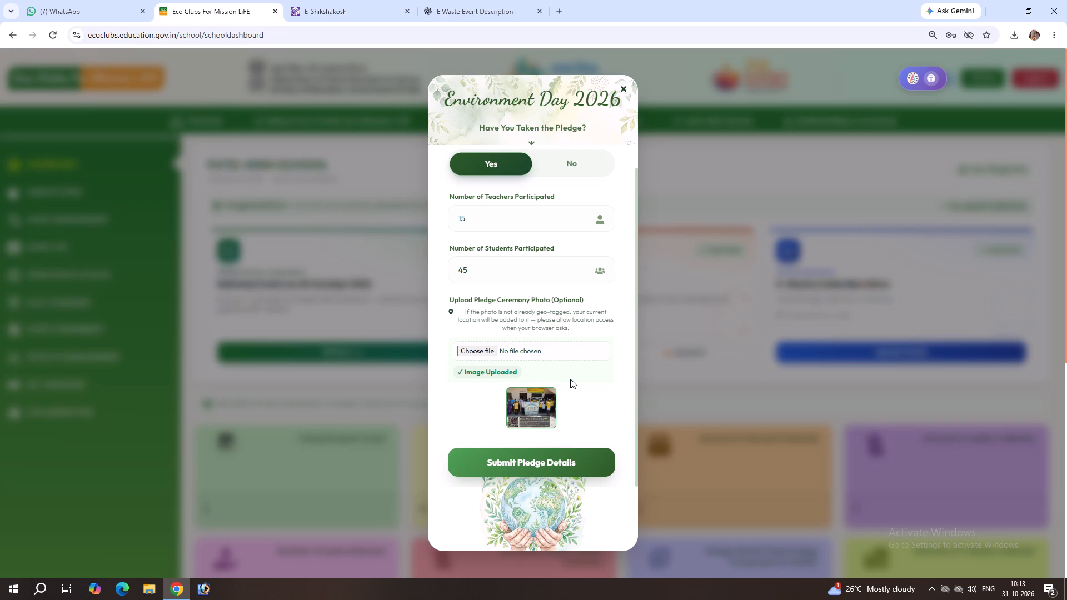
scroll(570, 379, up, 2)
scroll(570, 379, down, 4)
Open the print preview of the Environment Day 2026 pledge form and set the layout to Portrait.
right_click(612, 189)
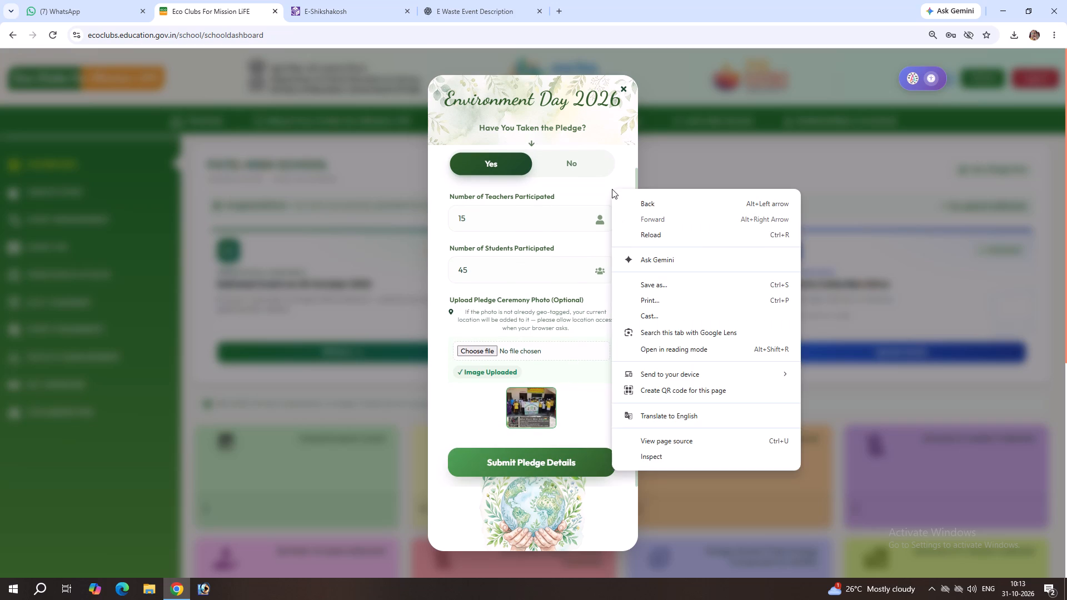
click(653, 297)
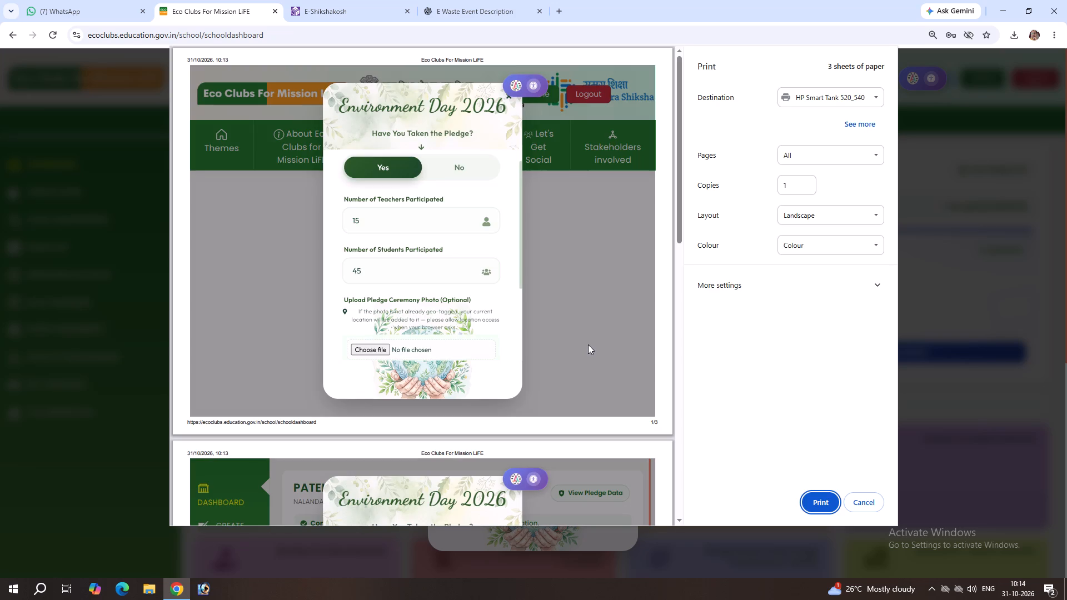
click(799, 212)
click(805, 234)
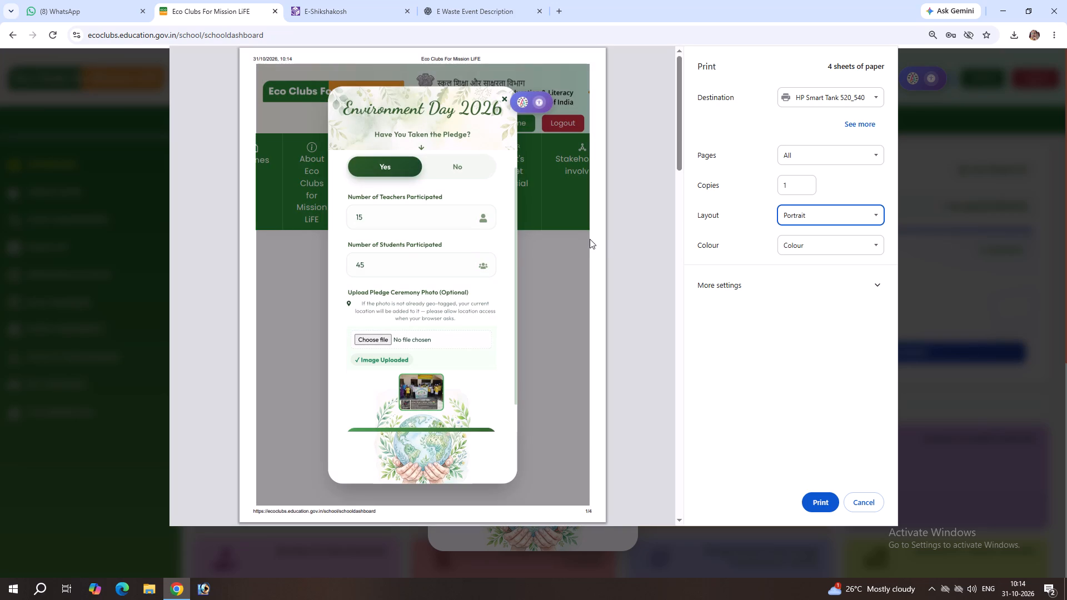
Examine every page of the Environment Day 2026 pledge form's print preview and return to the first page.
scroll(436, 244, down, 8)
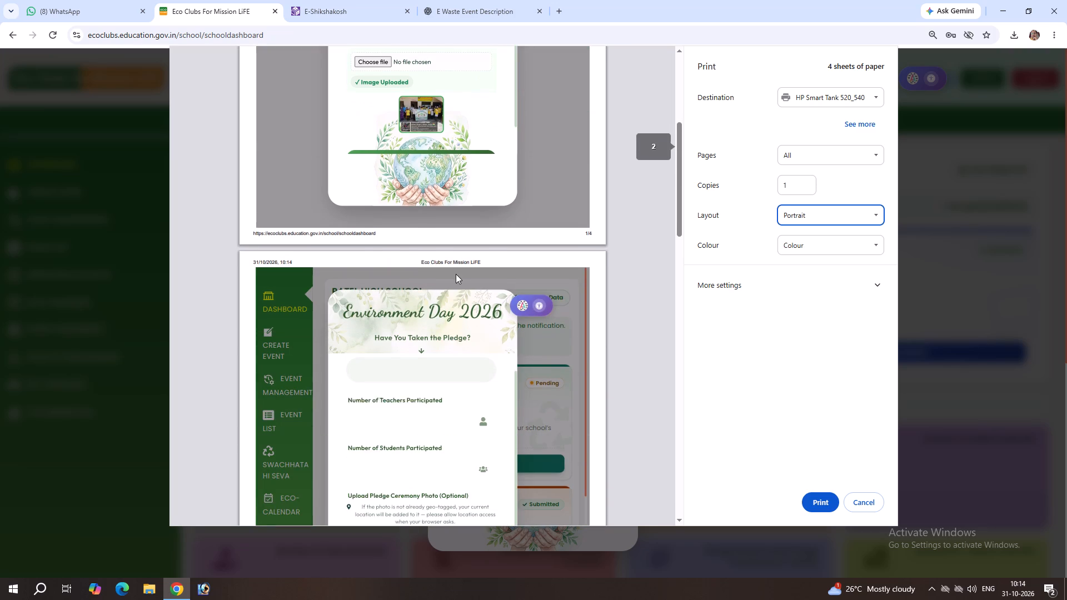
scroll(456, 274, down, 3)
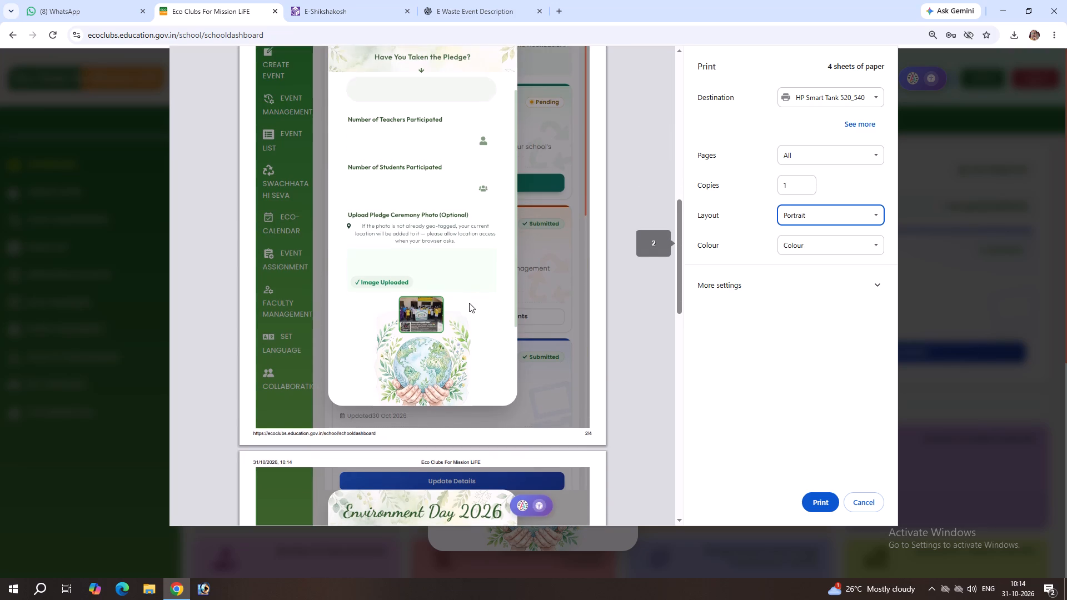
scroll(469, 303, up, 12)
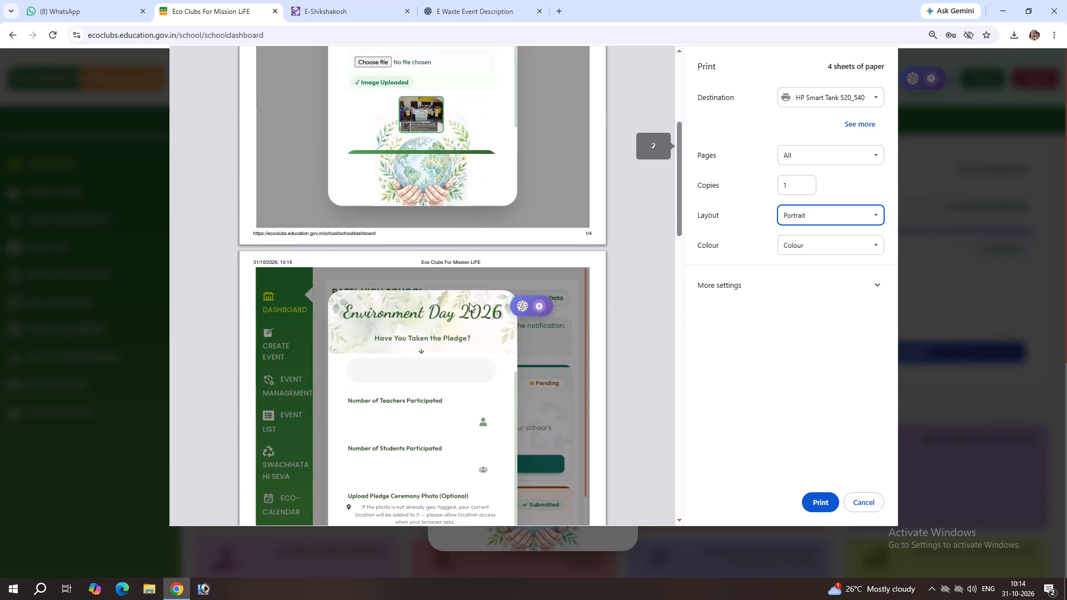
scroll(469, 303, up, 3)
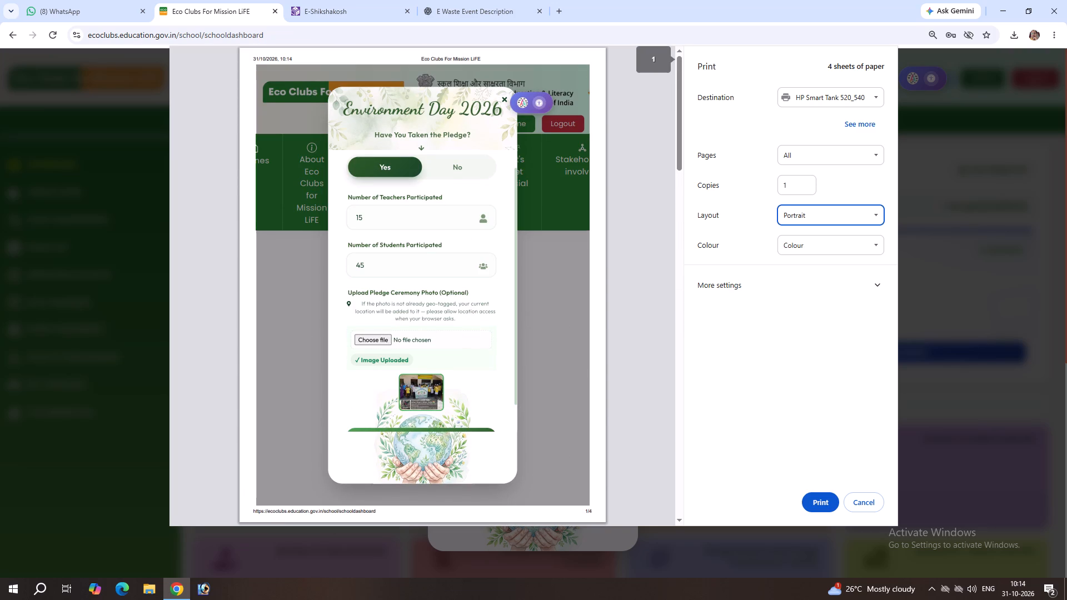
scroll(459, 298, down, 5)
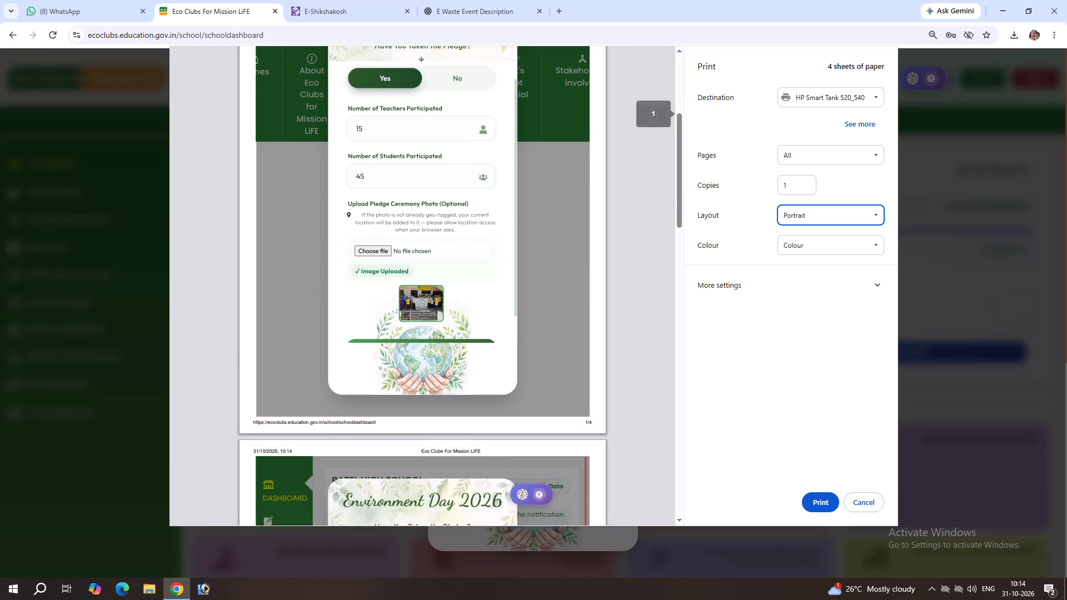
scroll(459, 298, down, 6)
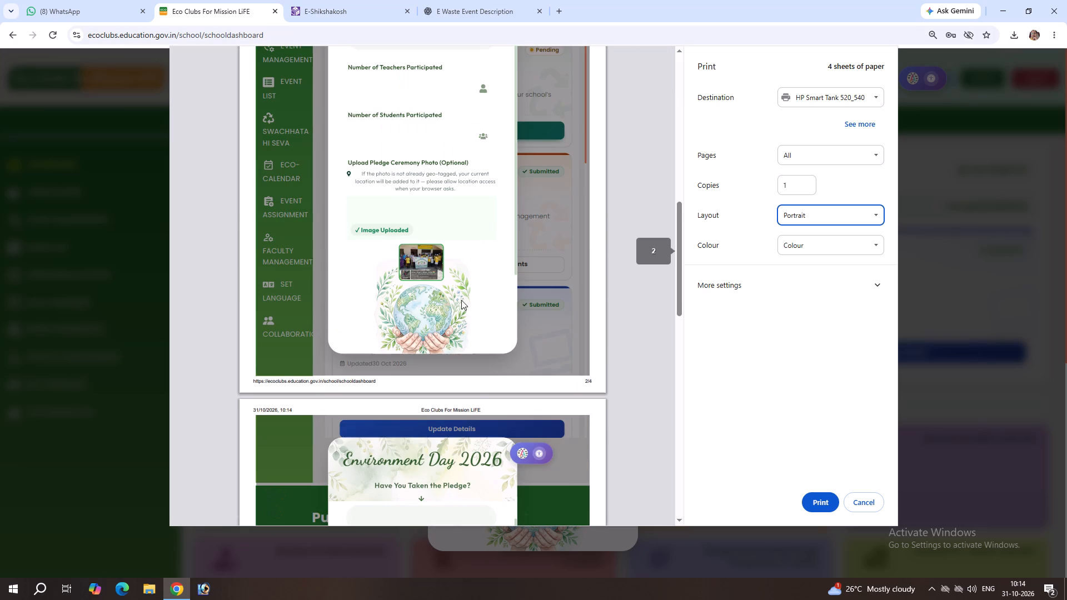
scroll(474, 351, down, 11)
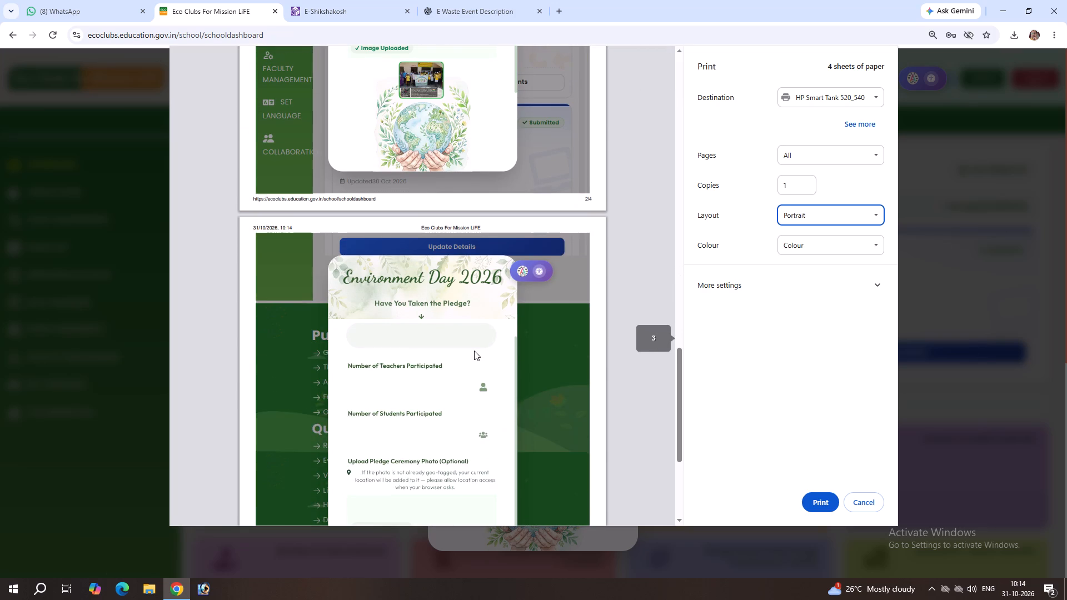
scroll(474, 351, down, 12)
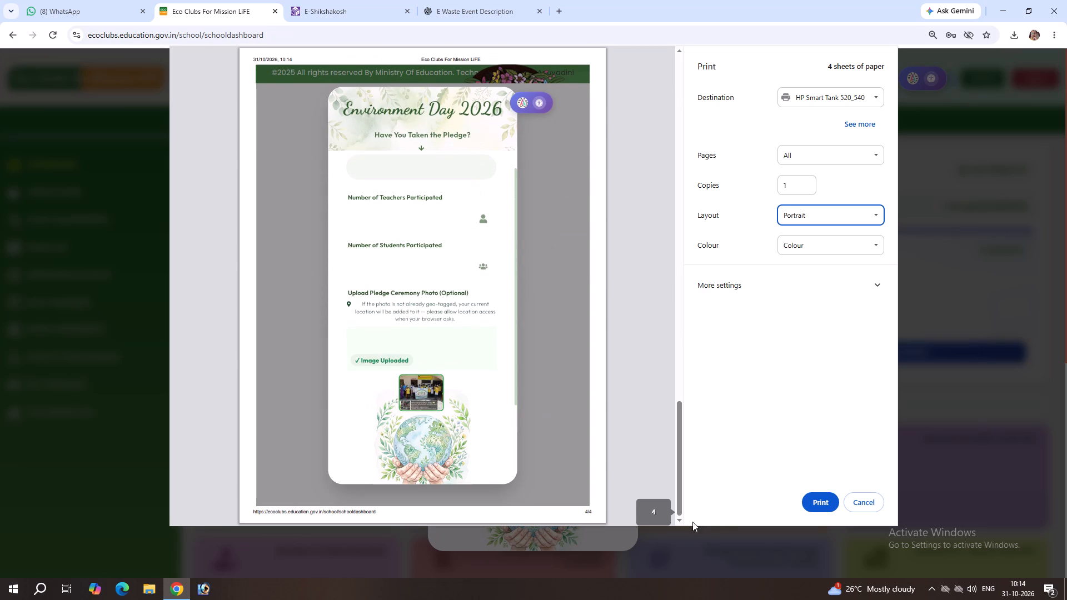
drag(679, 474, 681, 386)
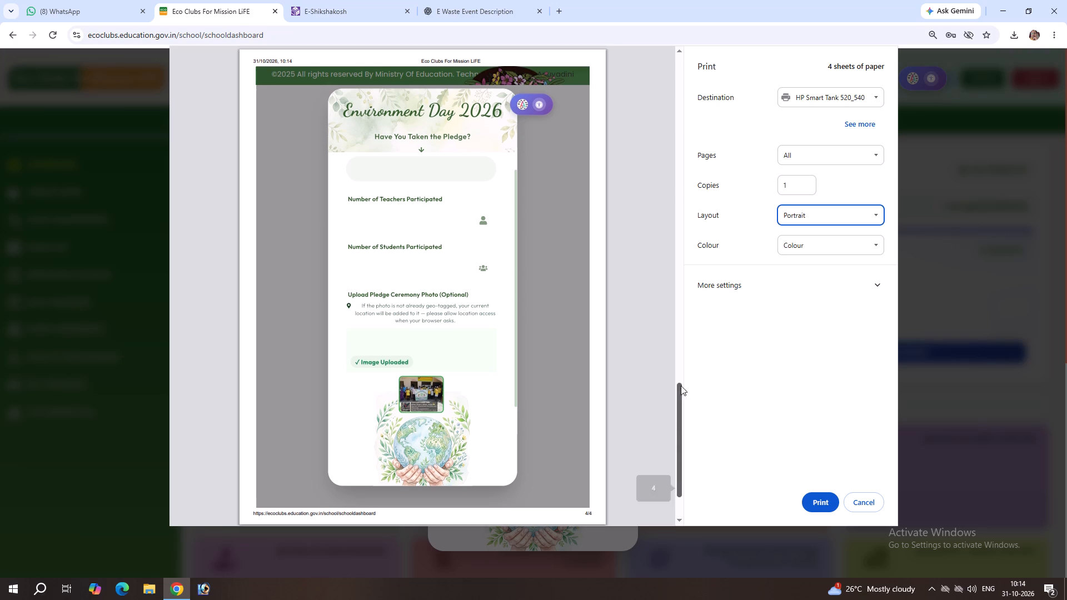
drag(681, 386, 683, 78)
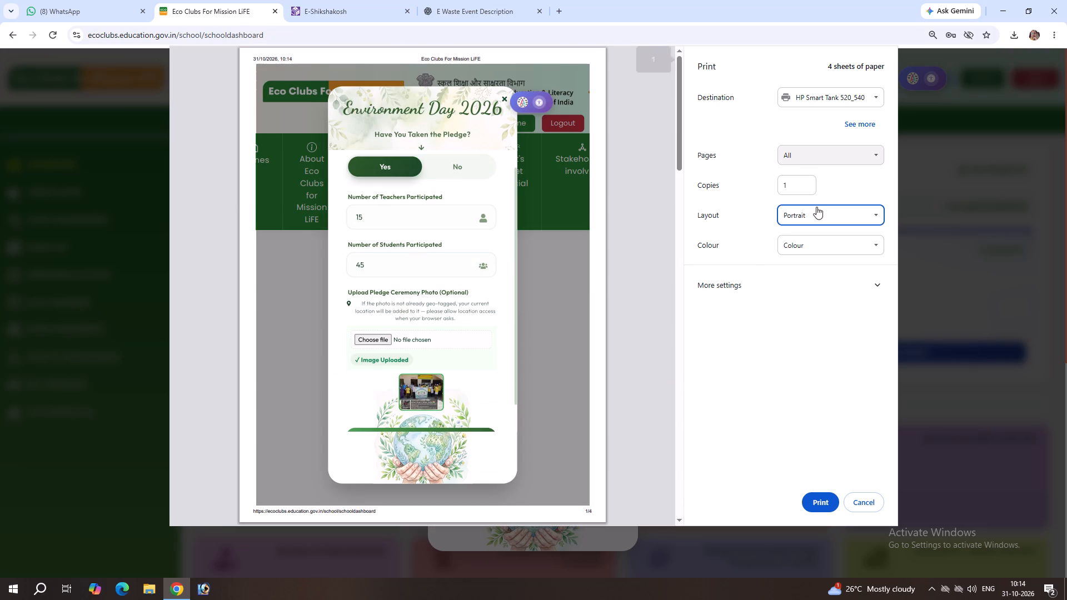
Restrict the print range to customised page 1 and print the Environment Day 2026 pledge form.
click(800, 146)
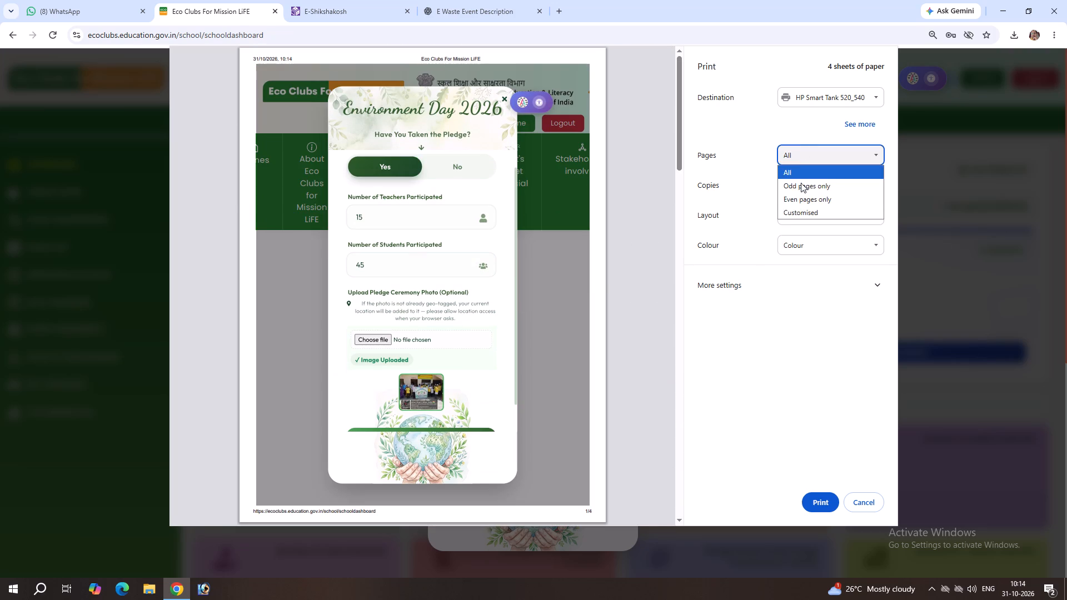
click(801, 208)
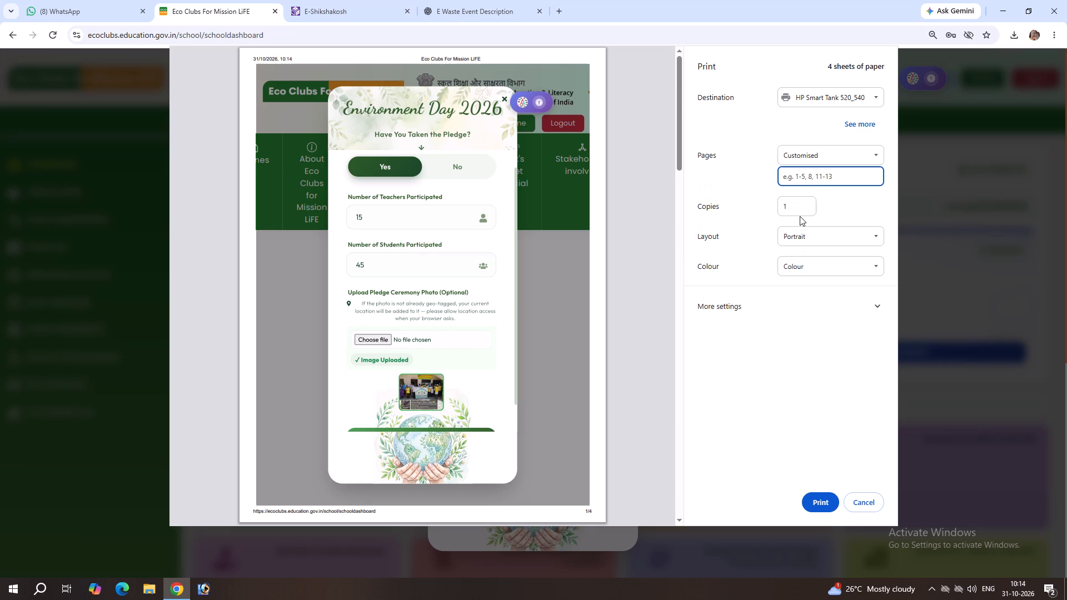
key(1)
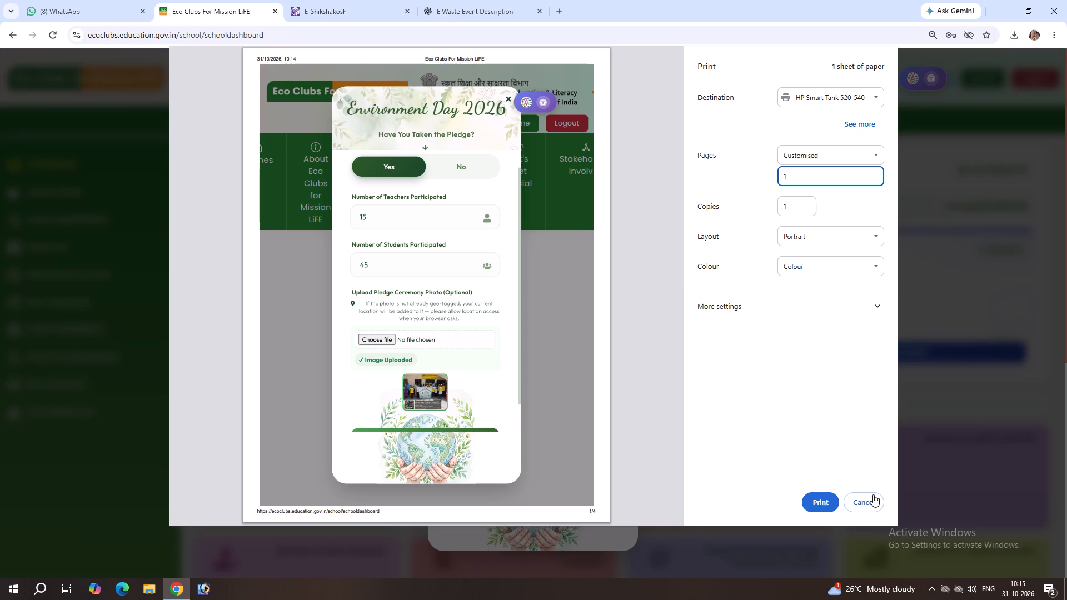
click(827, 501)
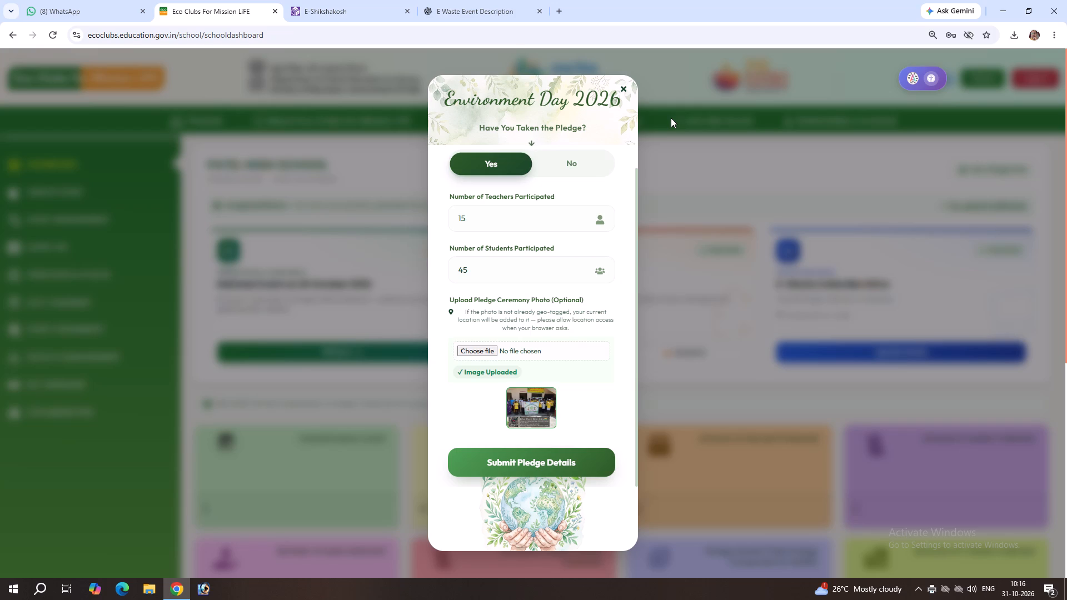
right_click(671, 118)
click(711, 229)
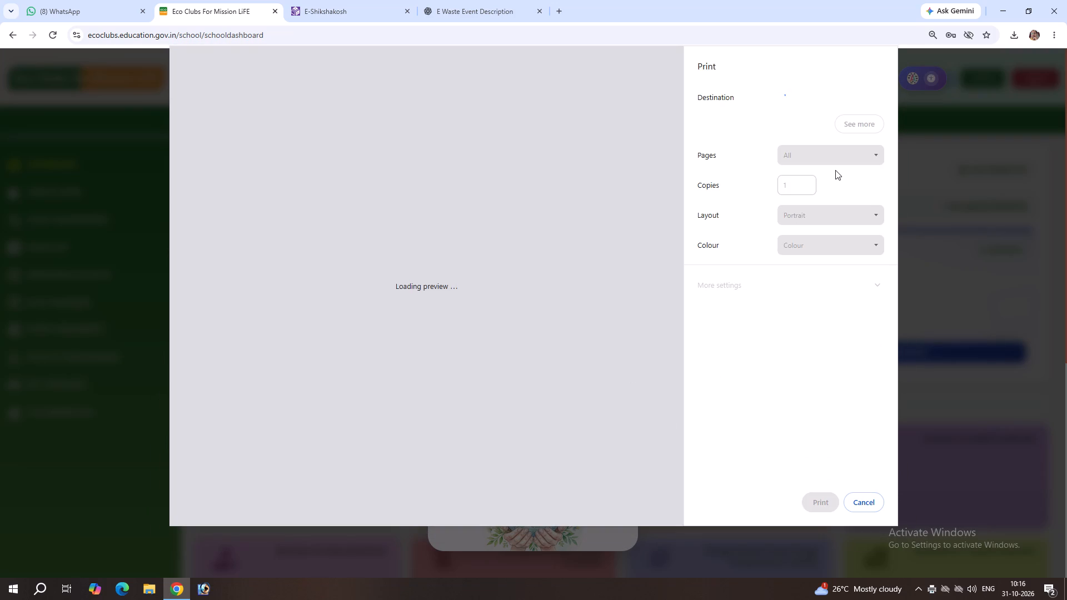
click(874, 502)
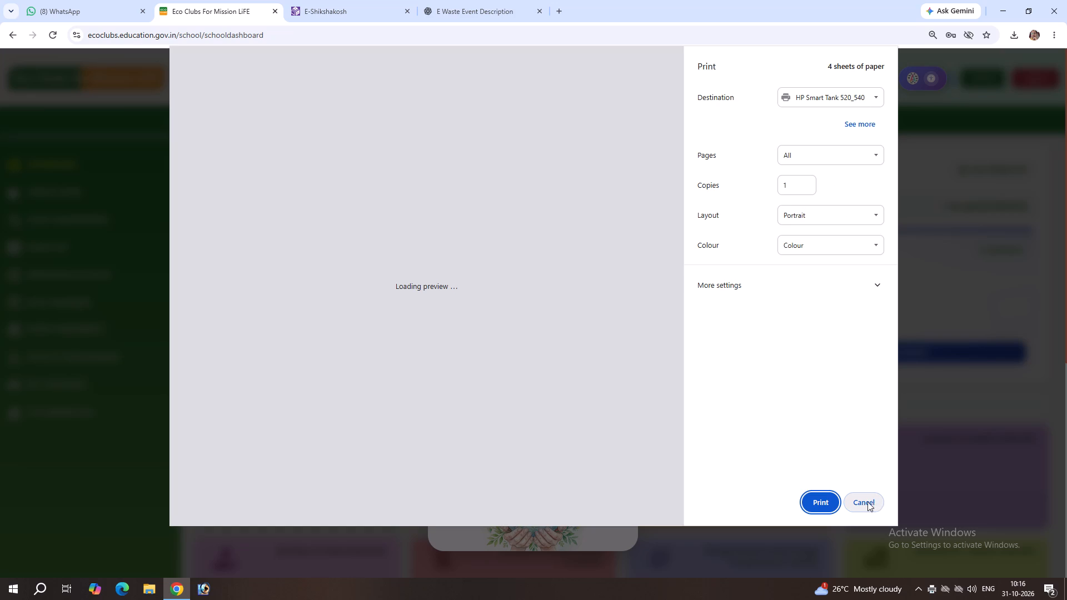
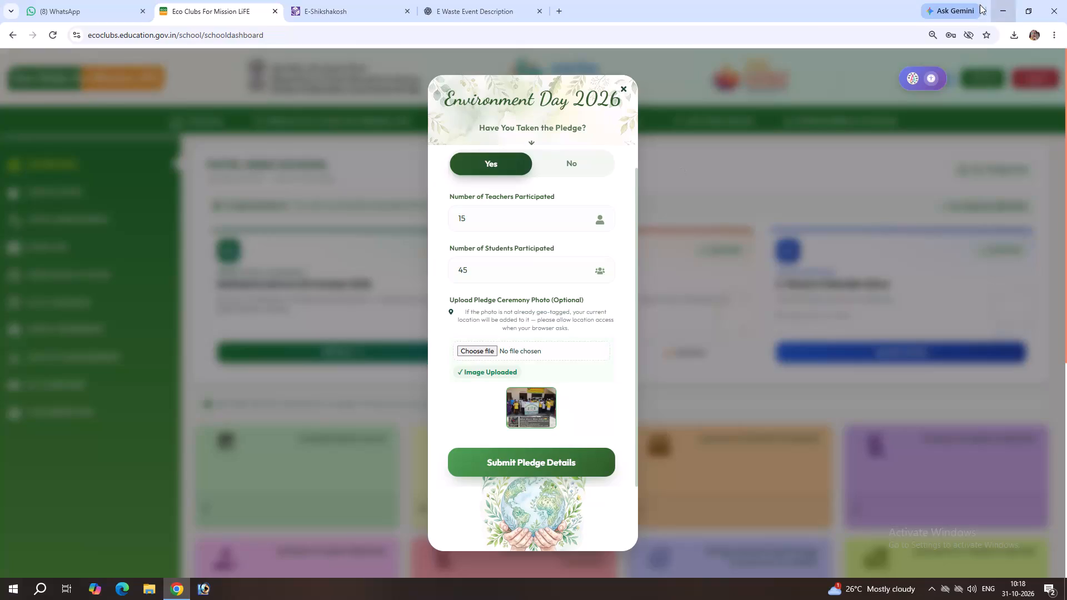
Close the Environment Day 2026 pledge form and return to the school dashboard.
click(621, 86)
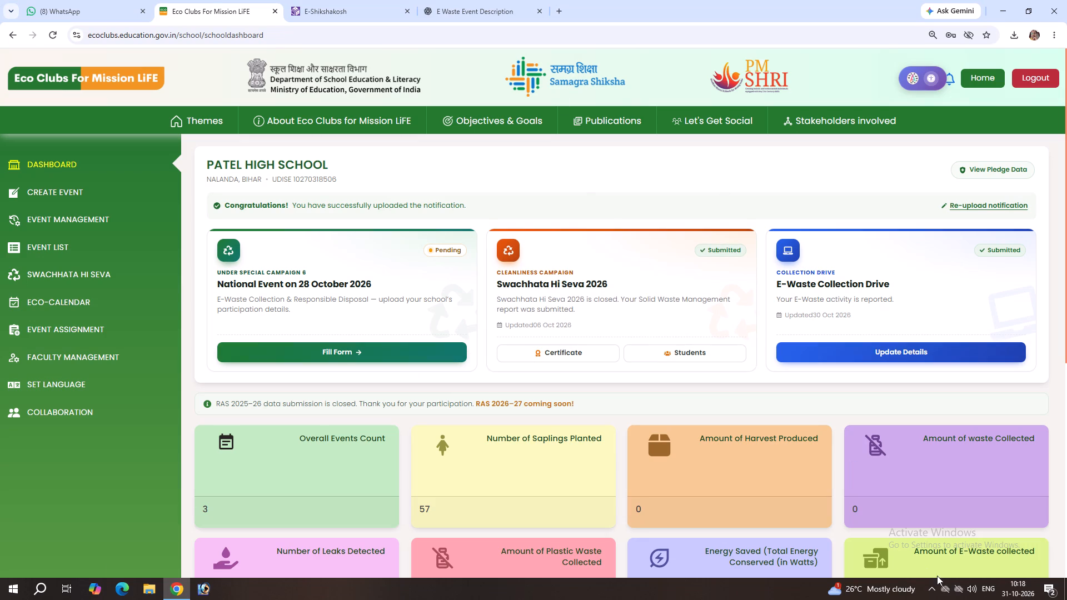
Open the Windows taskbar calendar, go back to July 2026, select Friday, July 10, and examine the events listed from that date.
click(1013, 596)
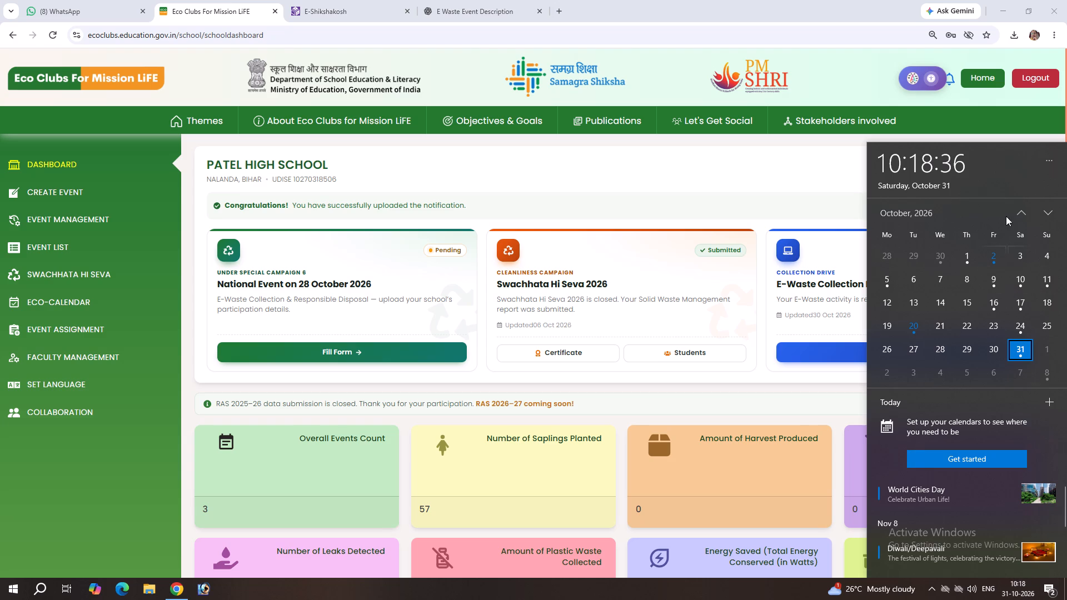
triple_click(1020, 212)
double_click(1020, 212)
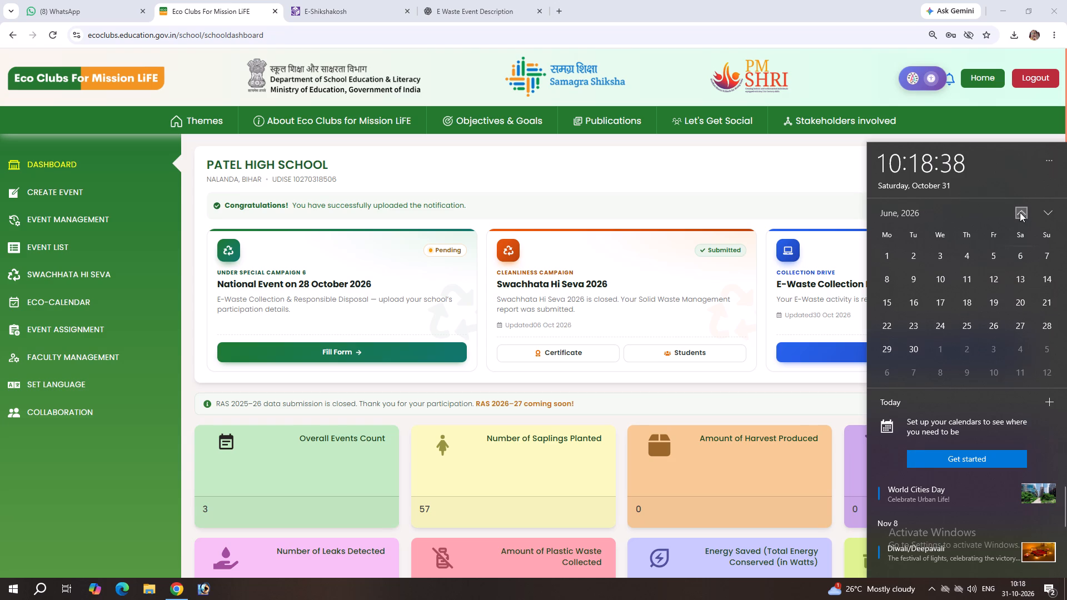
click(1044, 213)
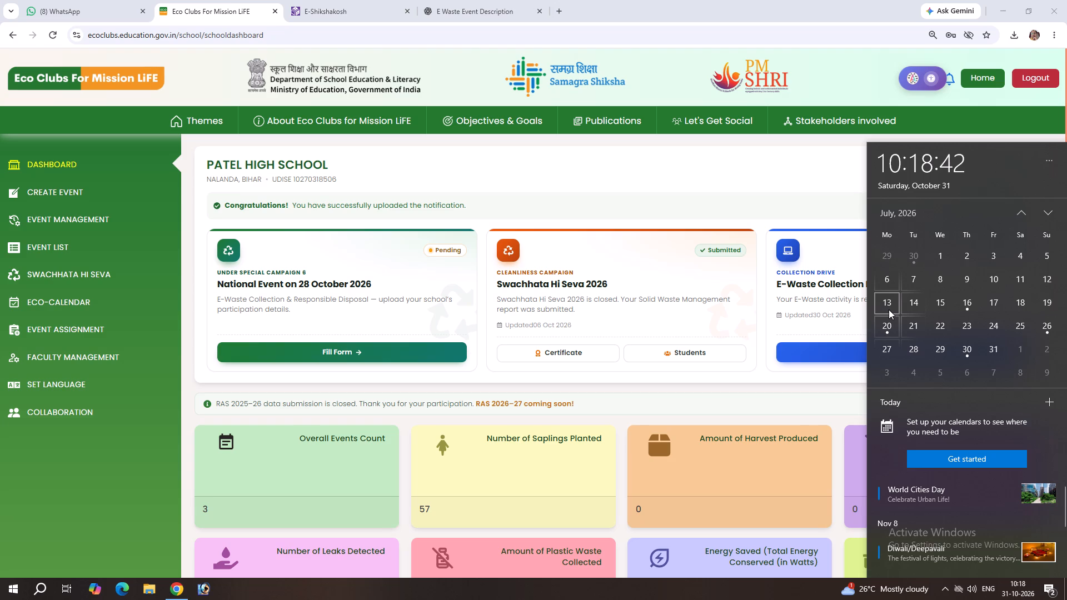
click(988, 277)
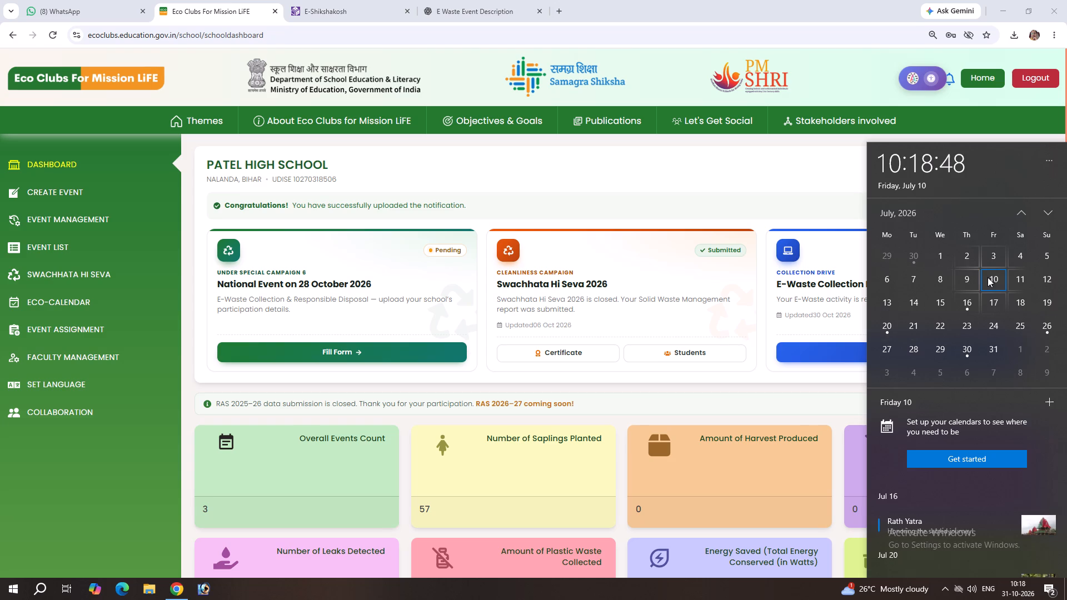
scroll(983, 483, down, 3)
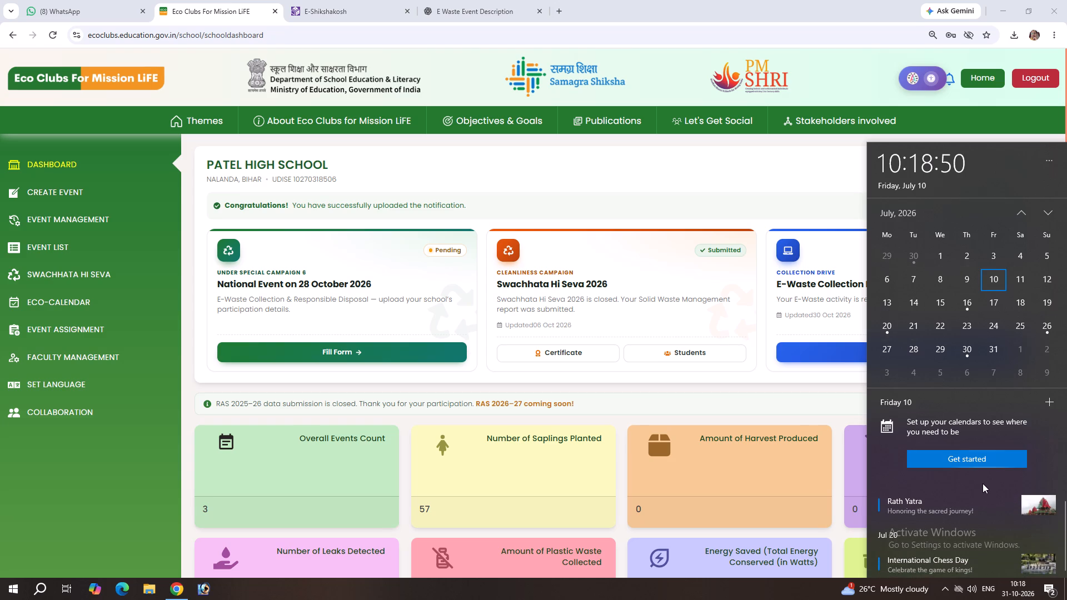
scroll(983, 483, up, 1)
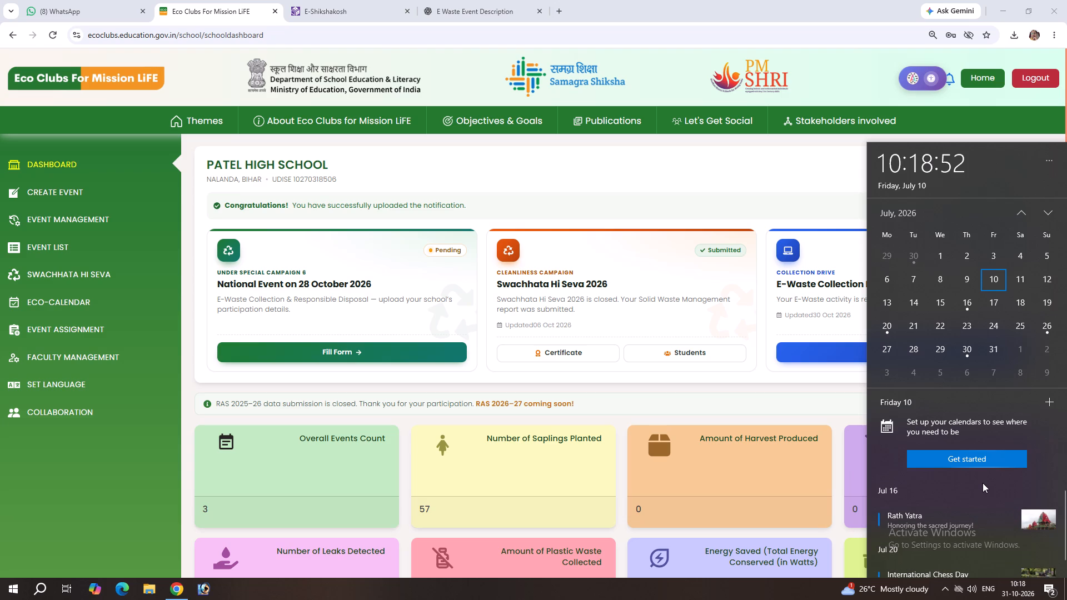